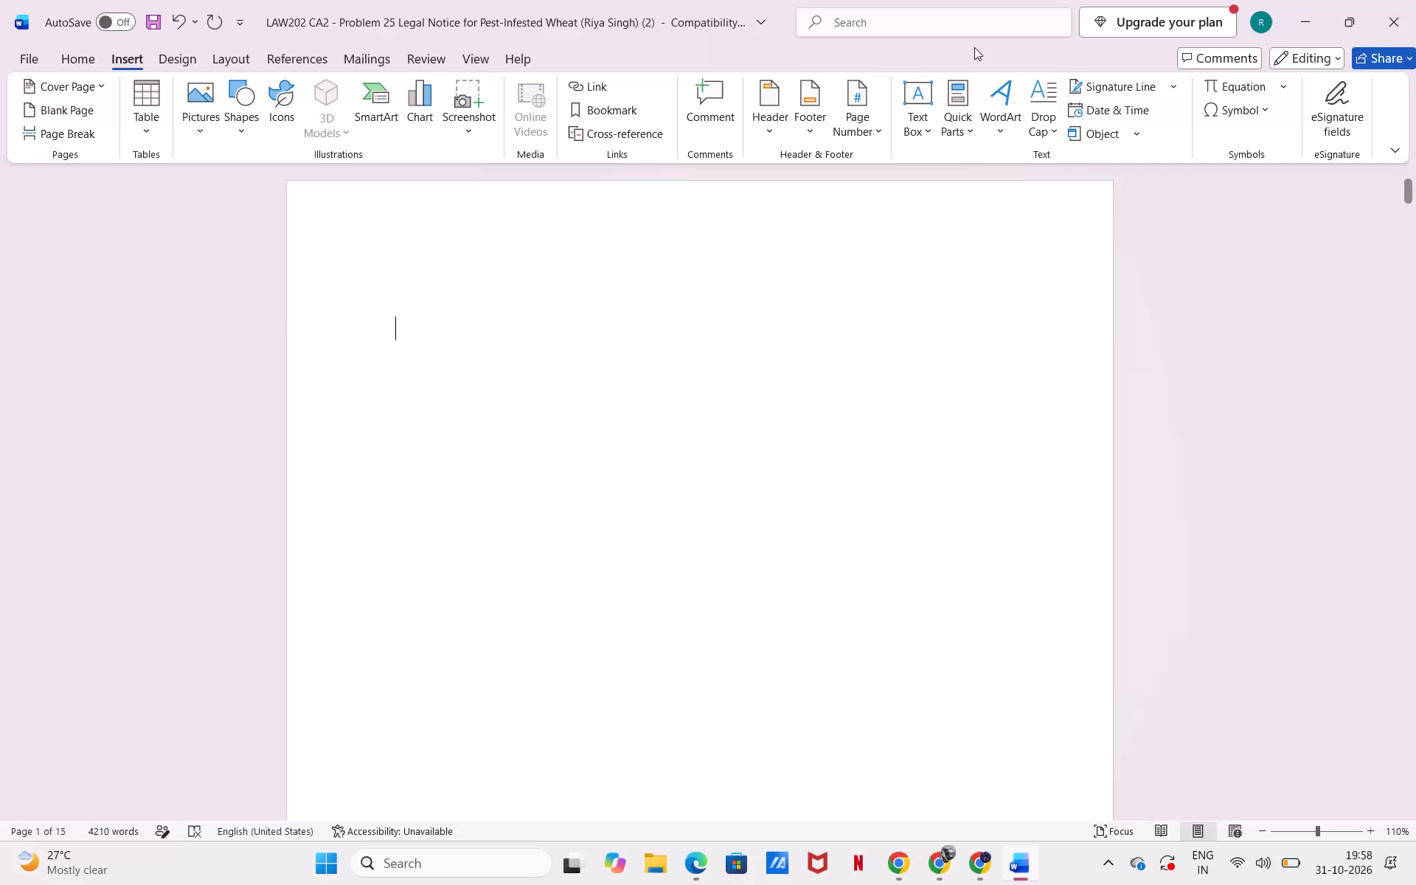
{"action": "left_click", "coordinate": [1309, 23]}
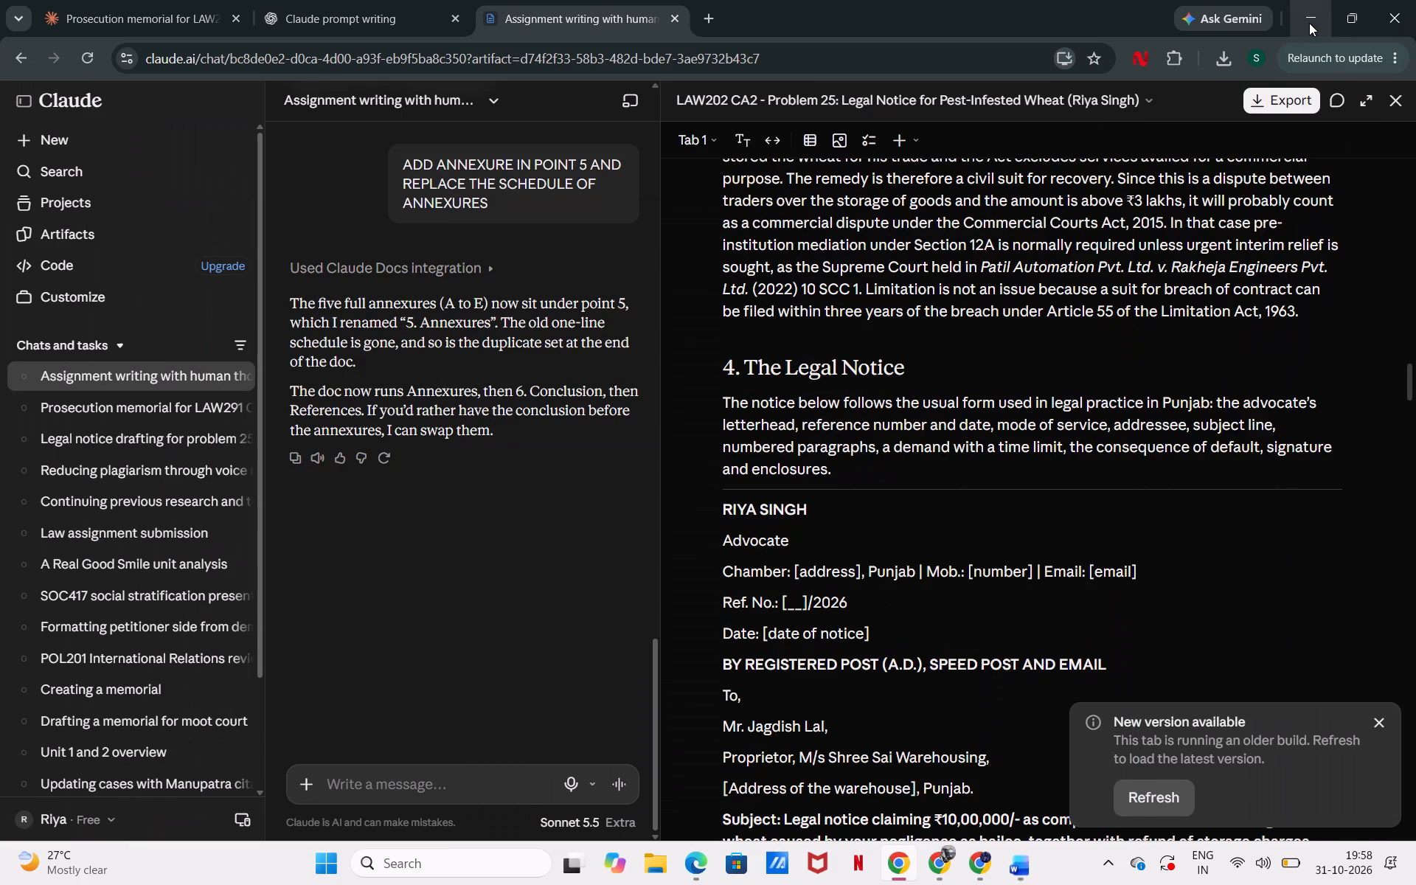
{"action": "left_click", "coordinate": [641, 875]}
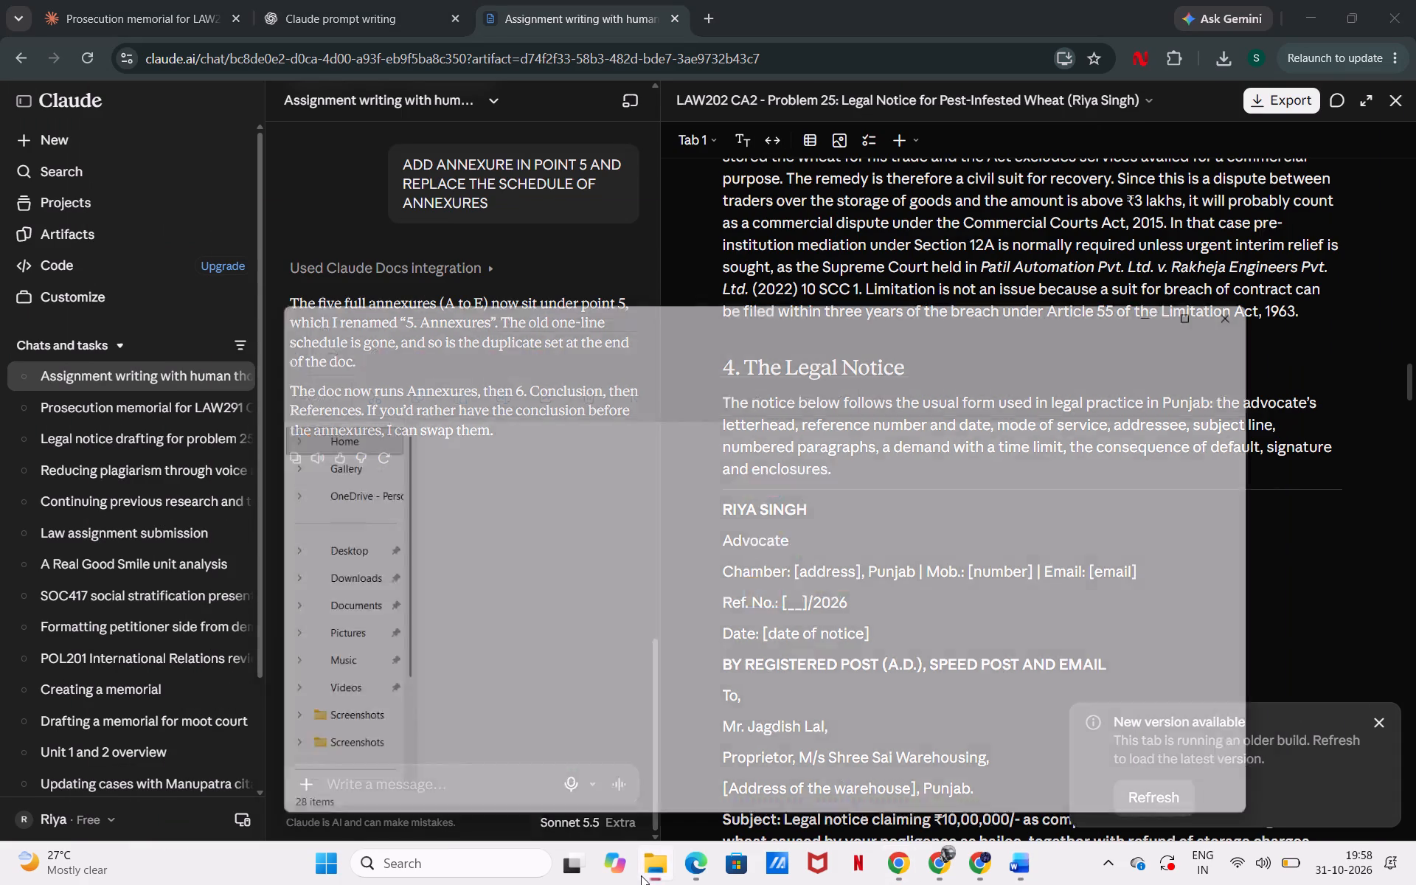
{"action": "scroll", "coordinate": [501, 747], "scroll_direction": "down", "scroll_amount": 3}
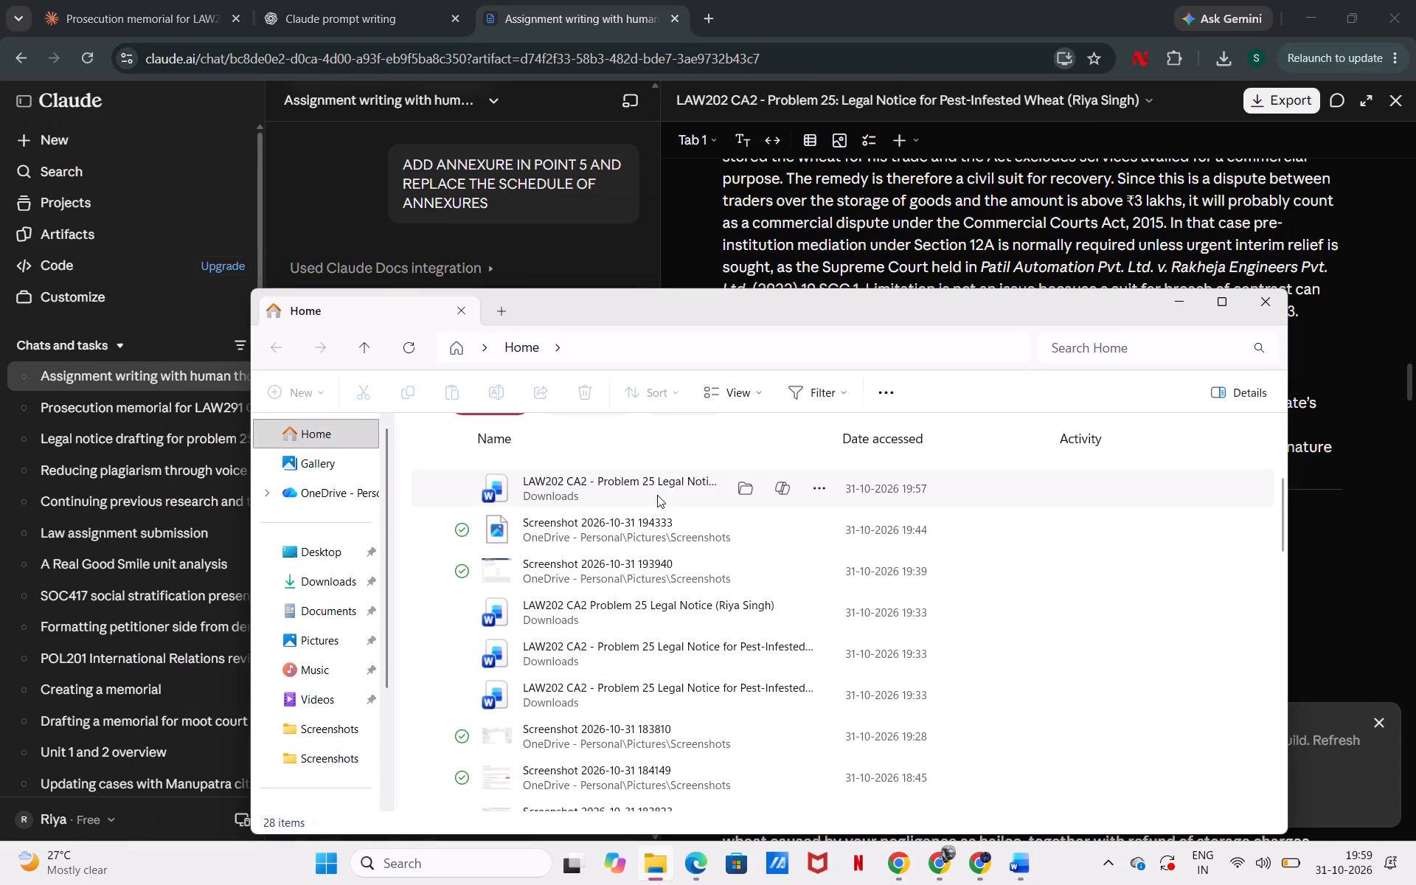
{"action": "left_click", "coordinate": [320, 615]}
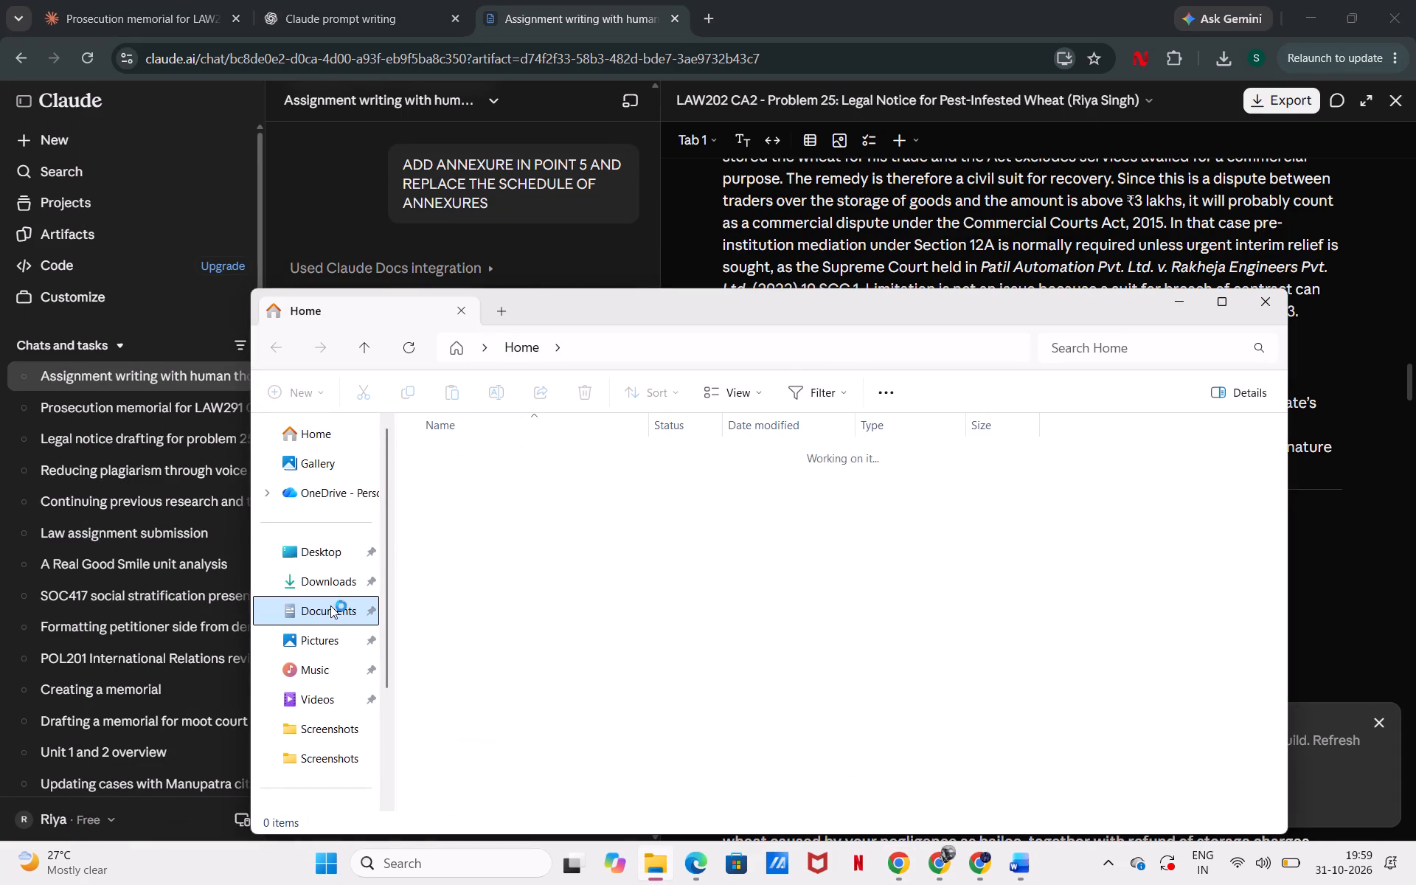
{"action": "scroll", "coordinate": [515, 746], "scroll_direction": "down", "scroll_amount": 2}
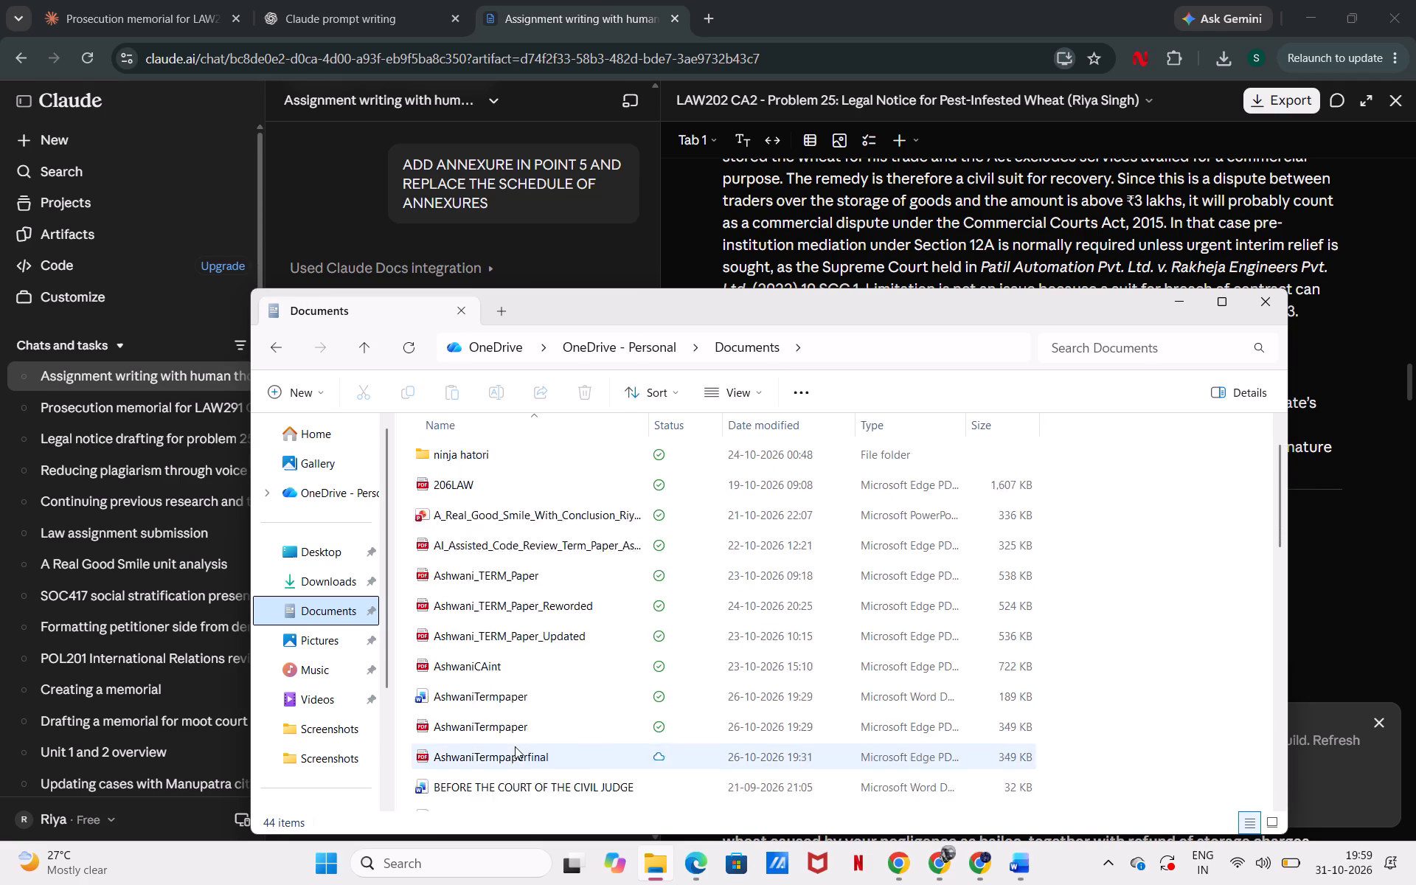
{"action": "scroll", "coordinate": [515, 746], "scroll_direction": "down", "scroll_amount": 3}
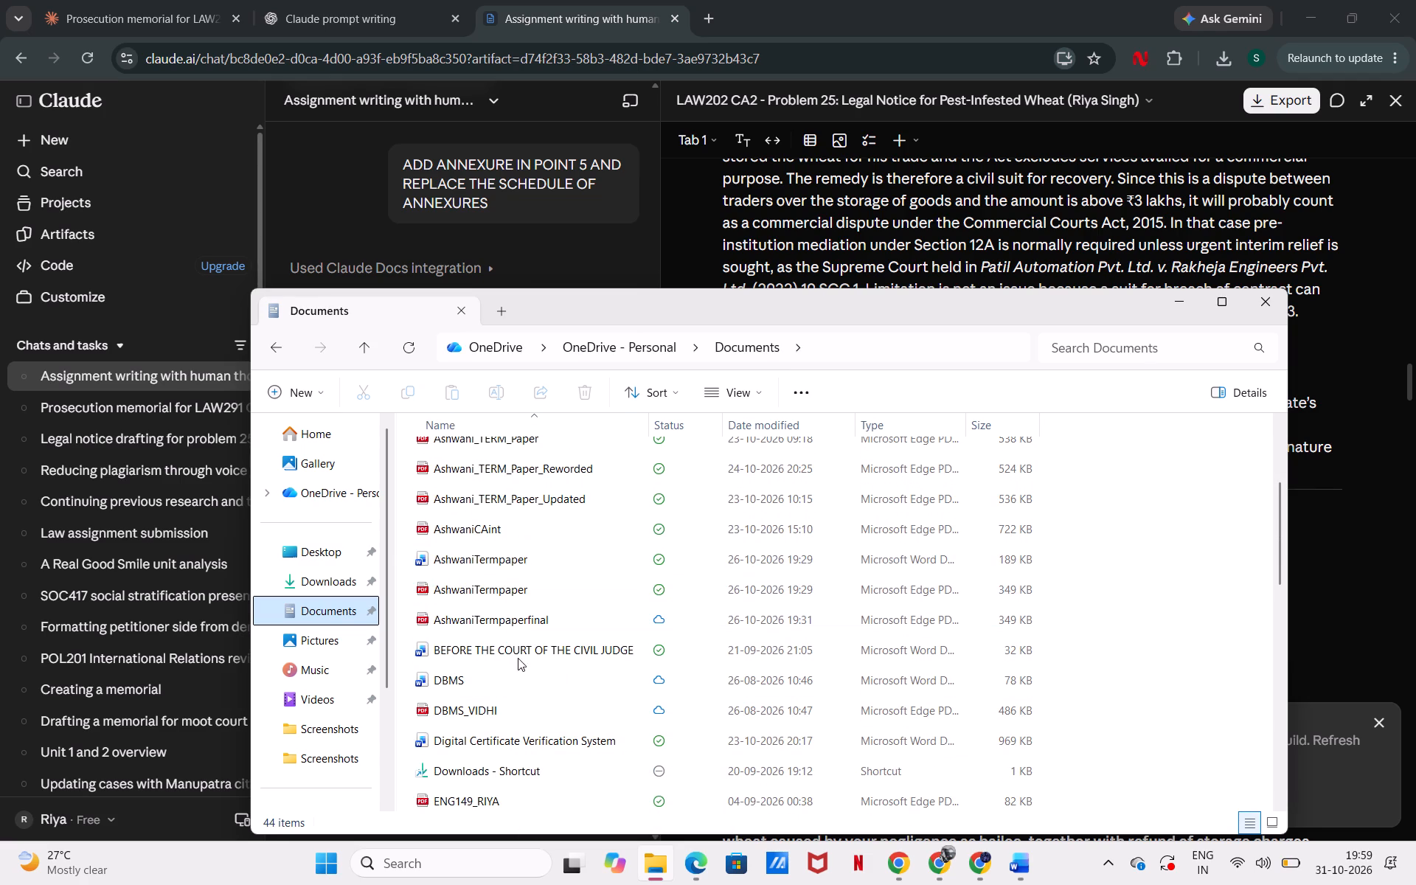
{"action": "scroll", "coordinate": [502, 723], "scroll_direction": "down", "scroll_amount": 3}
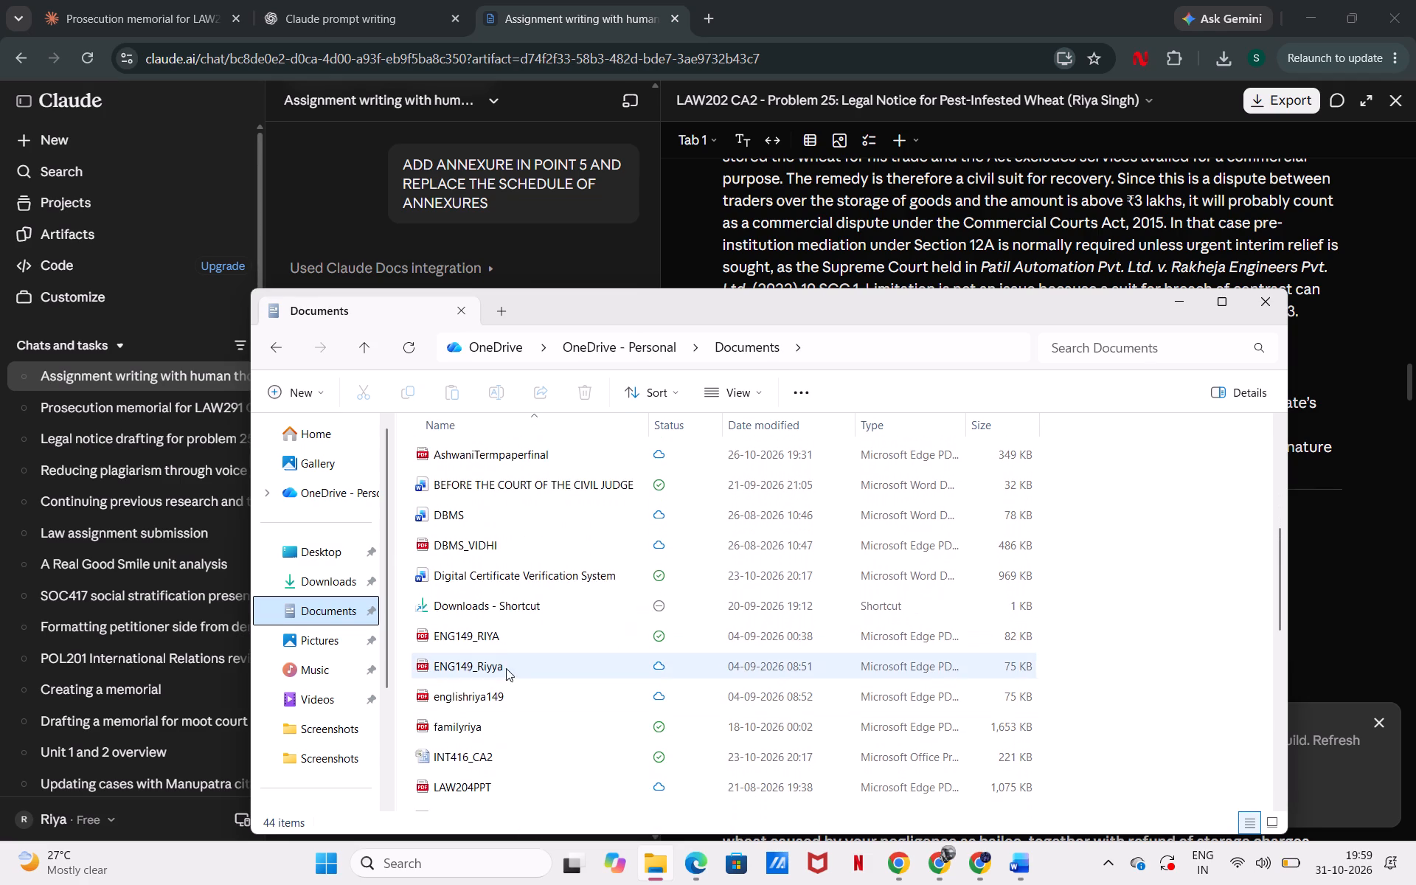
{"action": "double_click", "coordinate": [508, 628]}
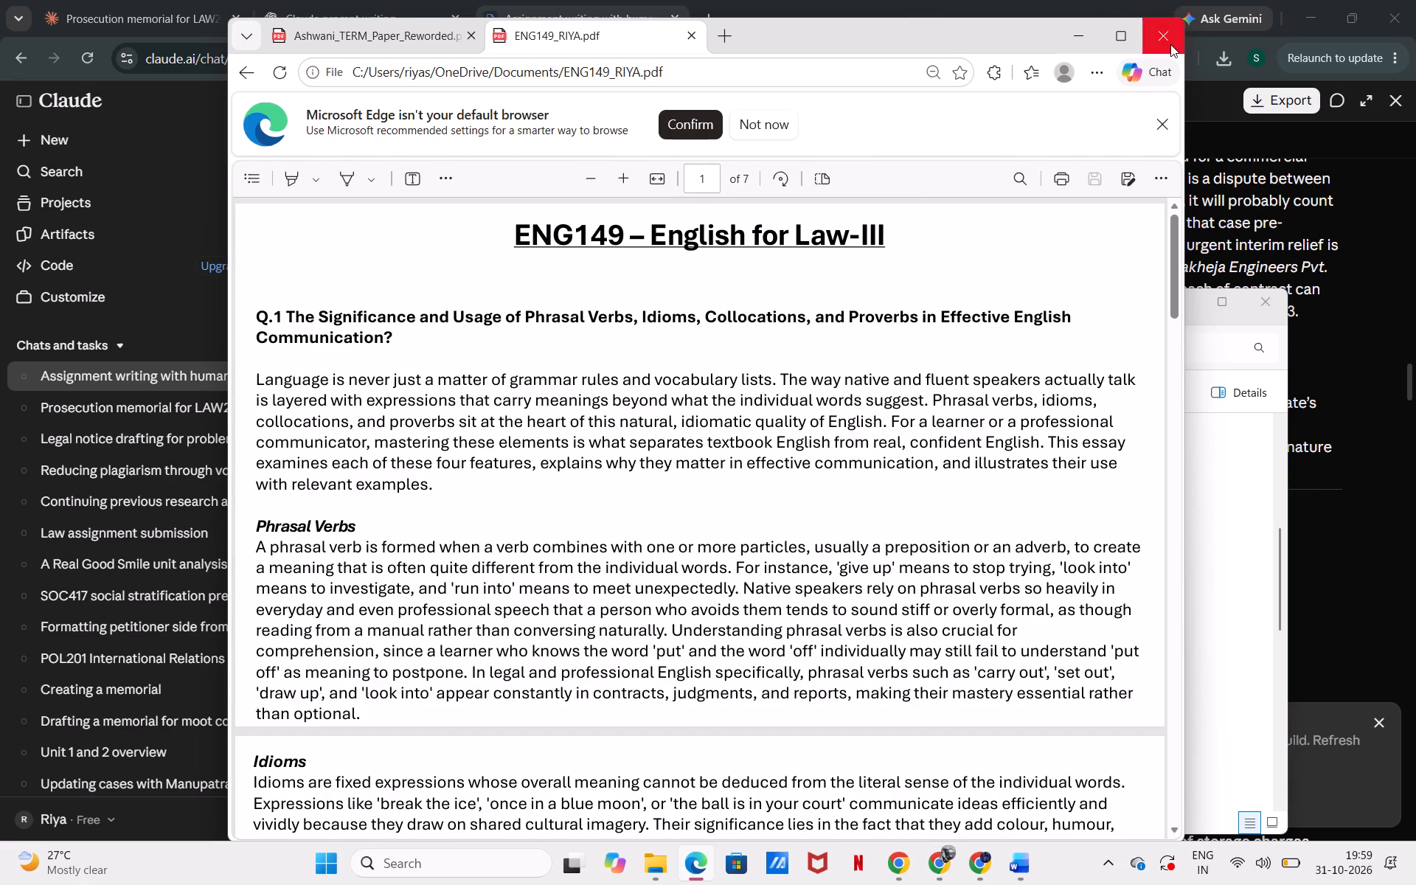
{"action": "left_click", "coordinate": [1170, 44]}
Open the Plaintiff Memorial TC09 document from Documents to check its cover page, and return to the legal notice.
{"action": "scroll", "coordinate": [685, 625], "scroll_direction": "down", "scroll_amount": 5}
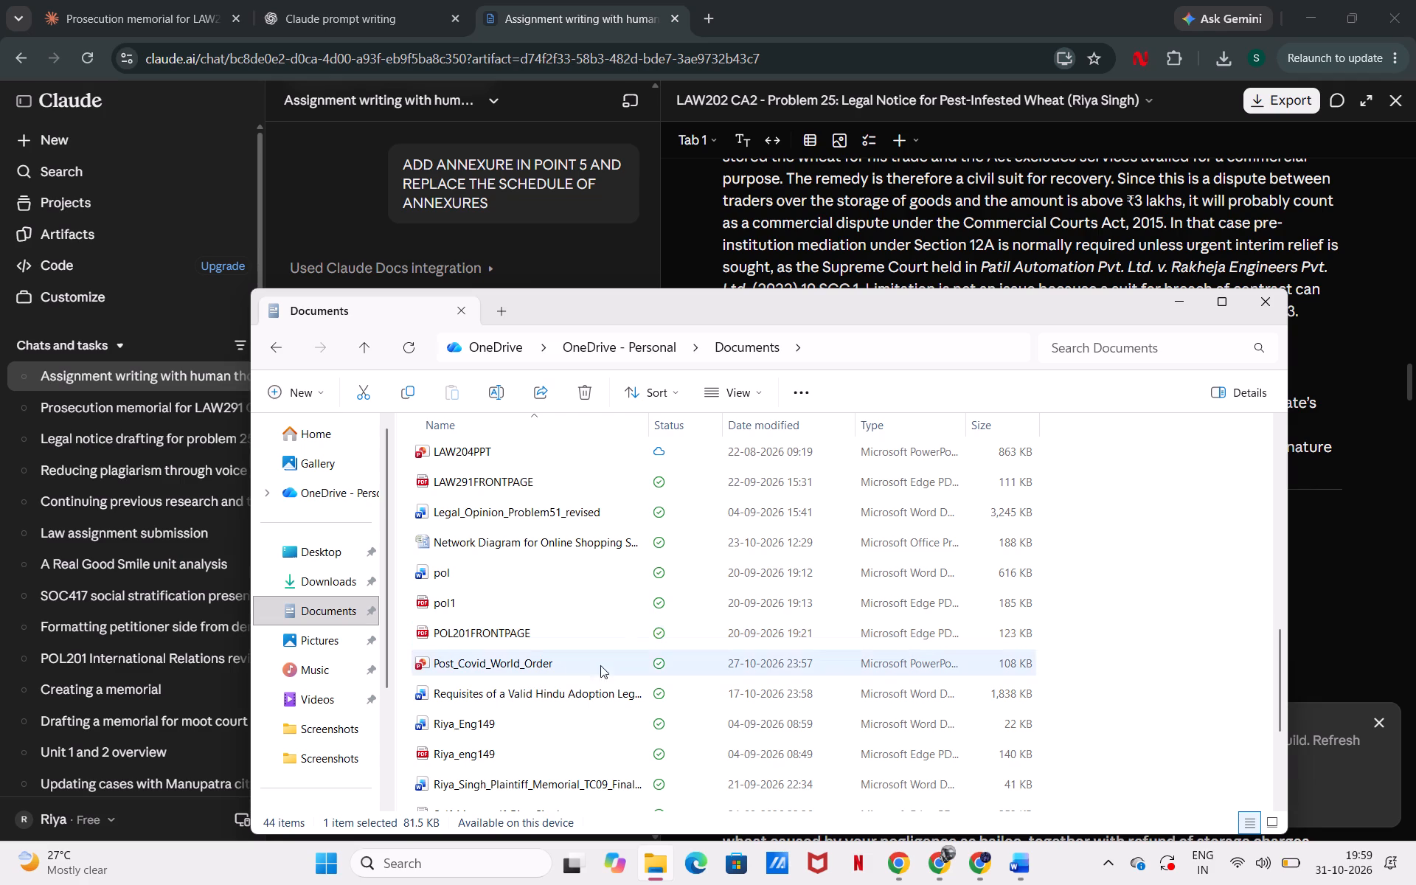
{"action": "scroll", "coordinate": [526, 670], "scroll_direction": "down", "scroll_amount": 2}
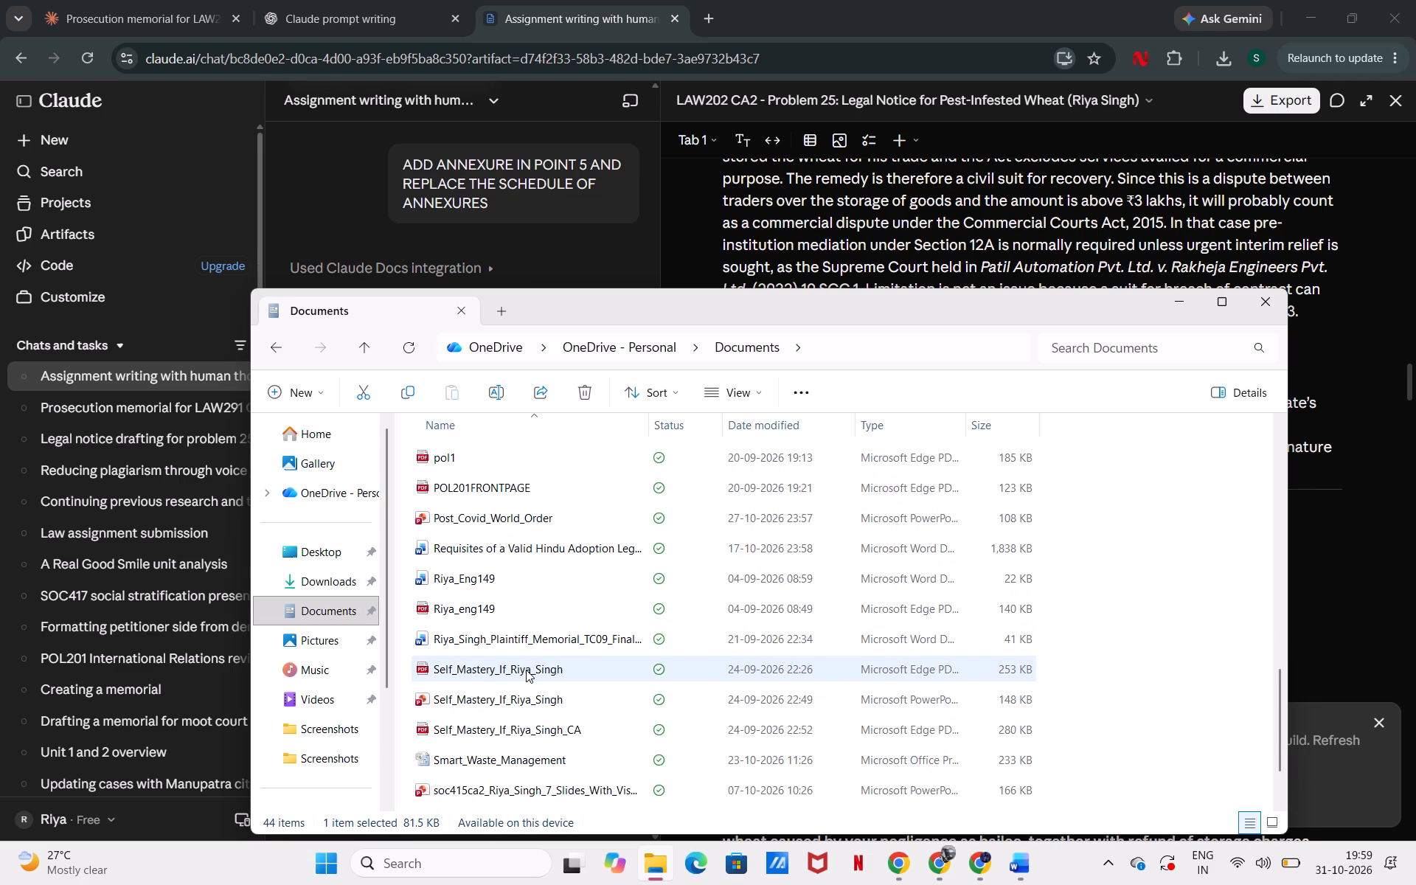
{"action": "double_click", "coordinate": [541, 622]}
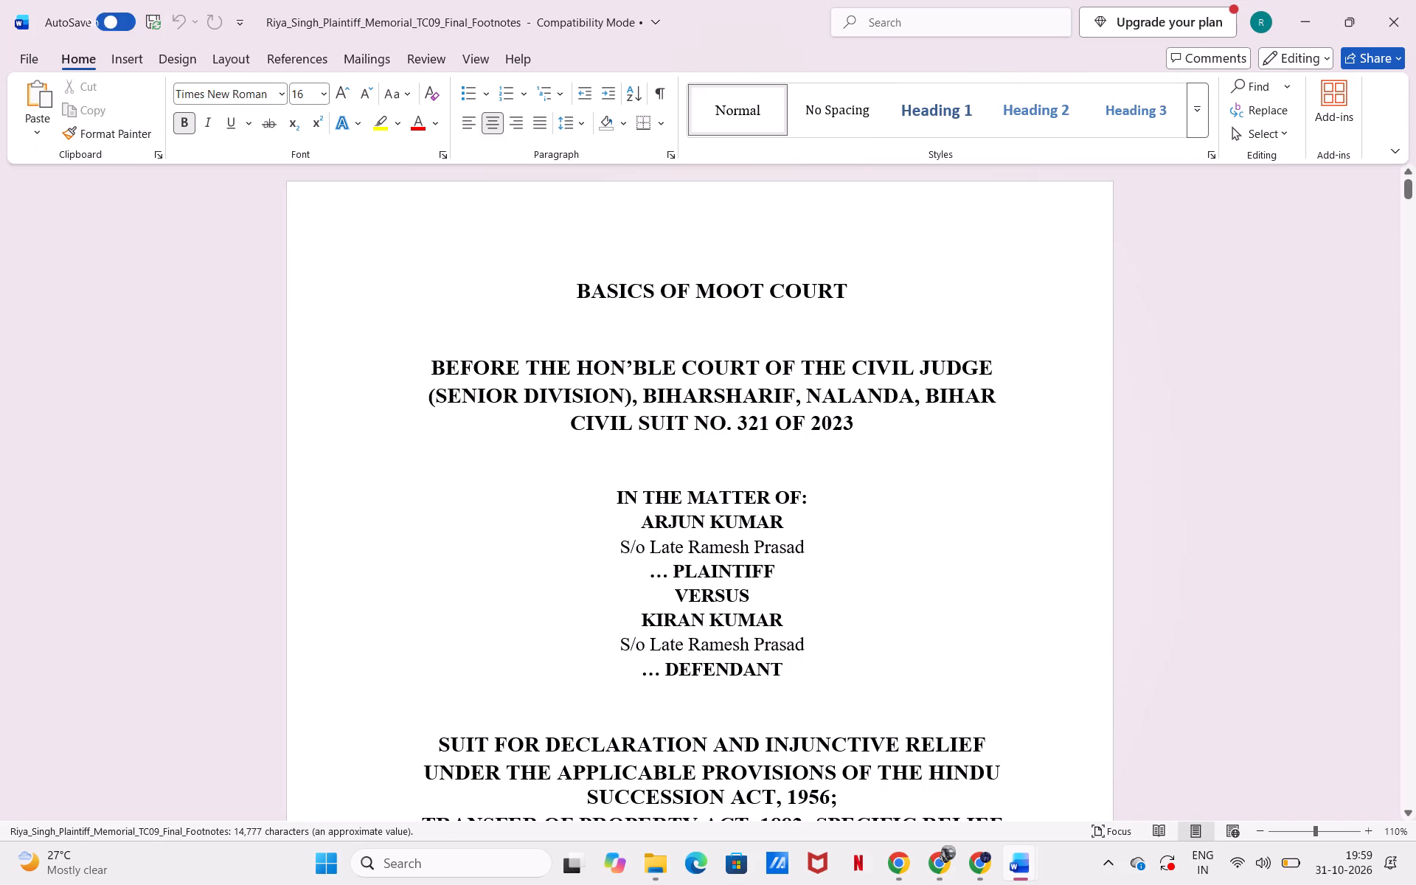
{"action": "left_click", "coordinate": [1415, 0]}
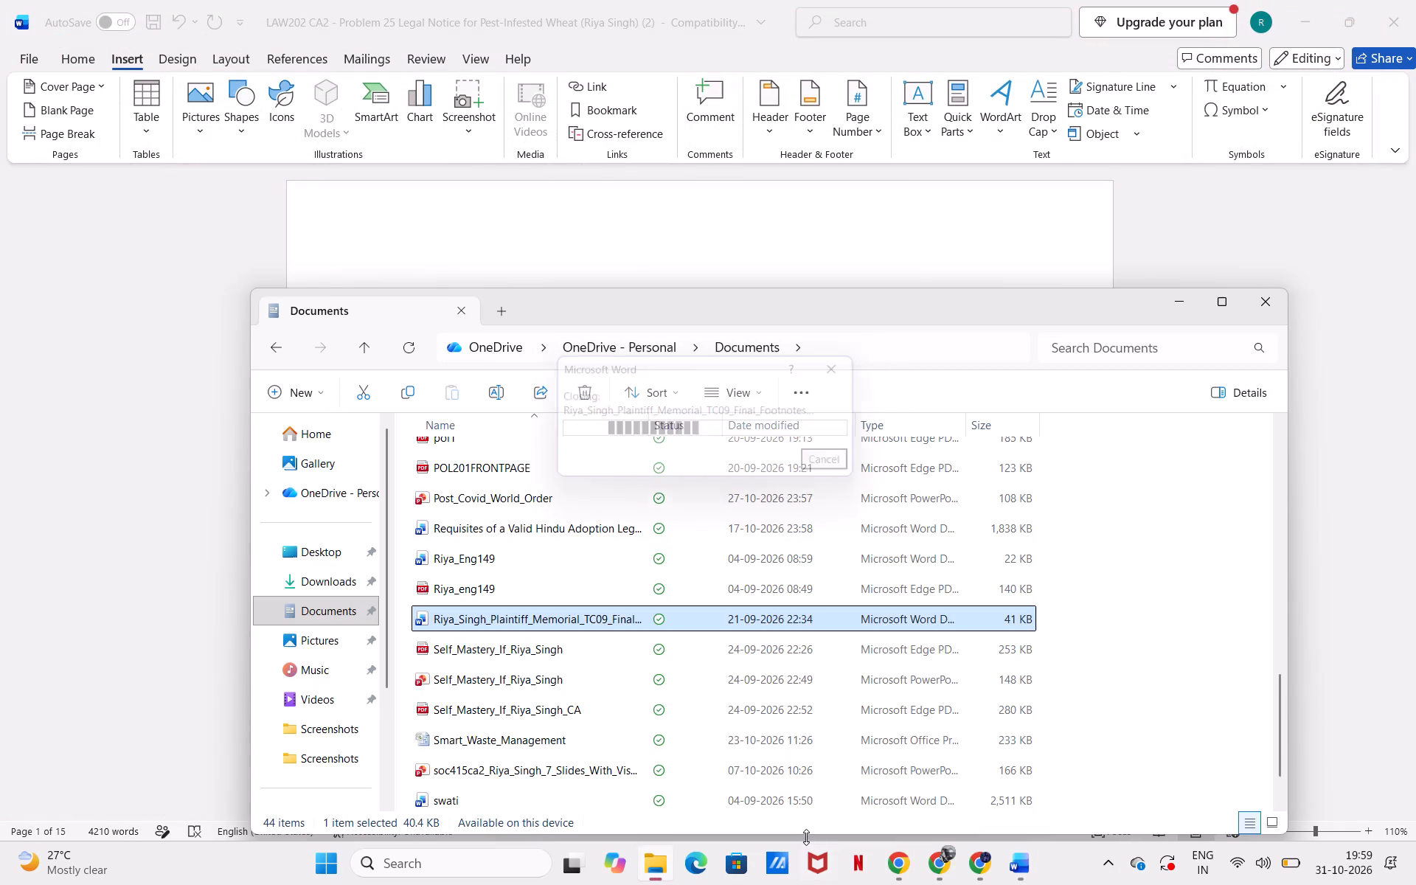
{"action": "left_click", "coordinate": [1185, 301]}
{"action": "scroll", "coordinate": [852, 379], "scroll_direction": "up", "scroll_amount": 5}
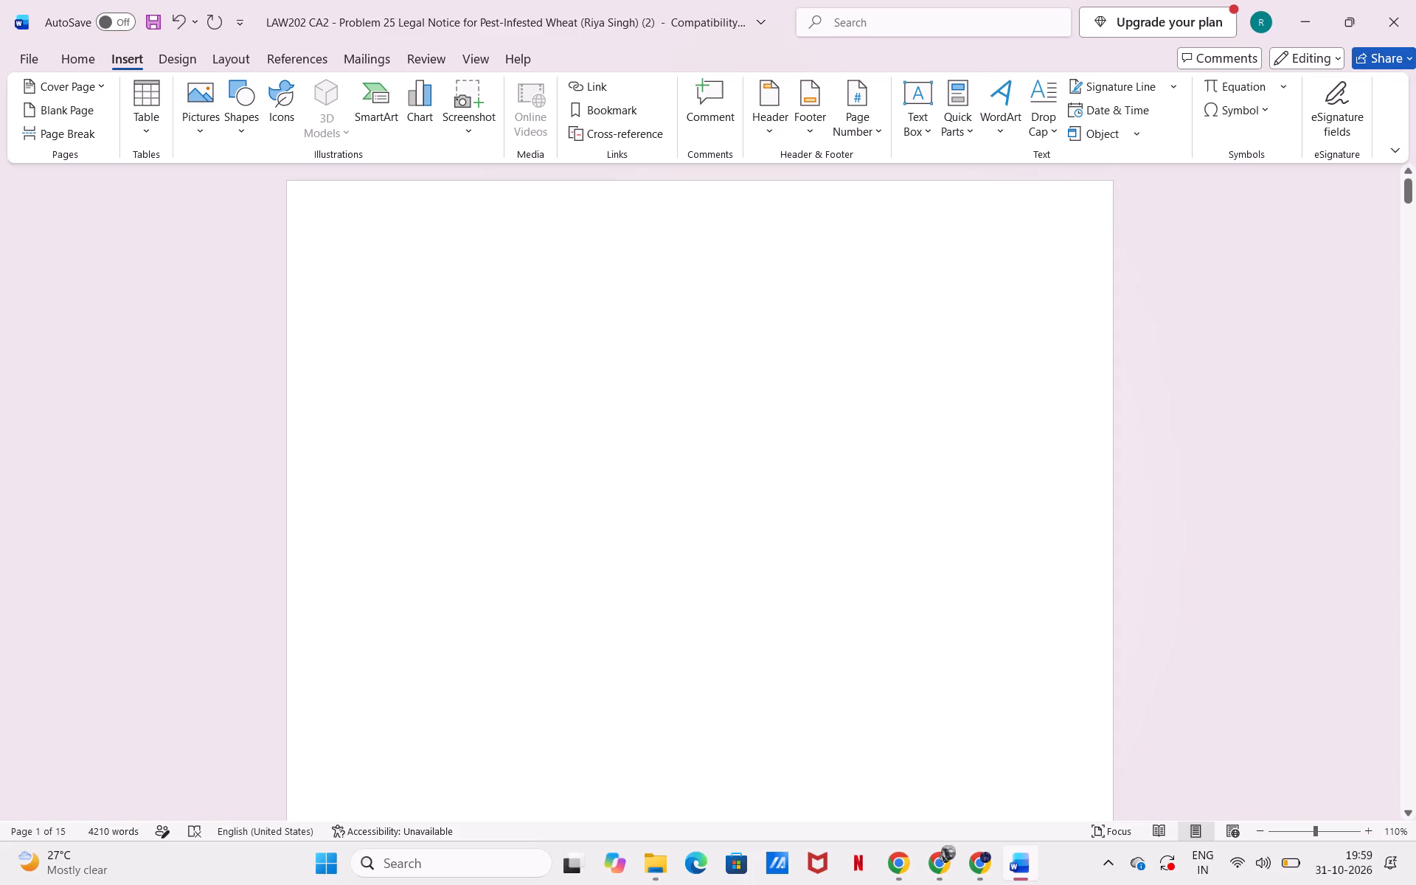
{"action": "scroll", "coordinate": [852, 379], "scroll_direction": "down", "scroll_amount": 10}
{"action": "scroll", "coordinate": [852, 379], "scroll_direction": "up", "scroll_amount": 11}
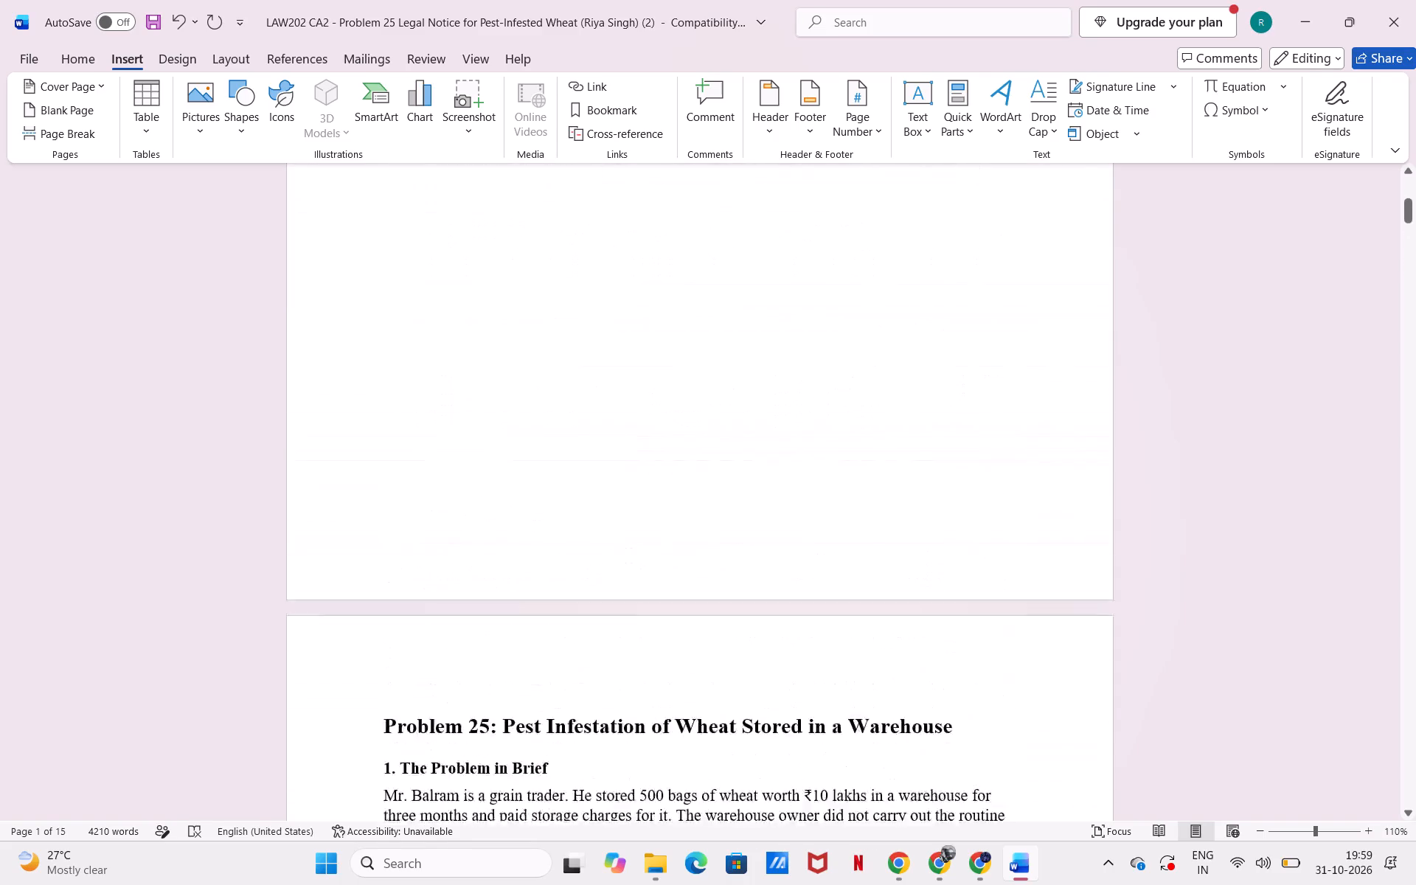
Look through the Documents folder in File Explorer for an earlier assignment's front page and open the 206LAW PDF.
{"action": "left_click", "coordinate": [648, 862]}
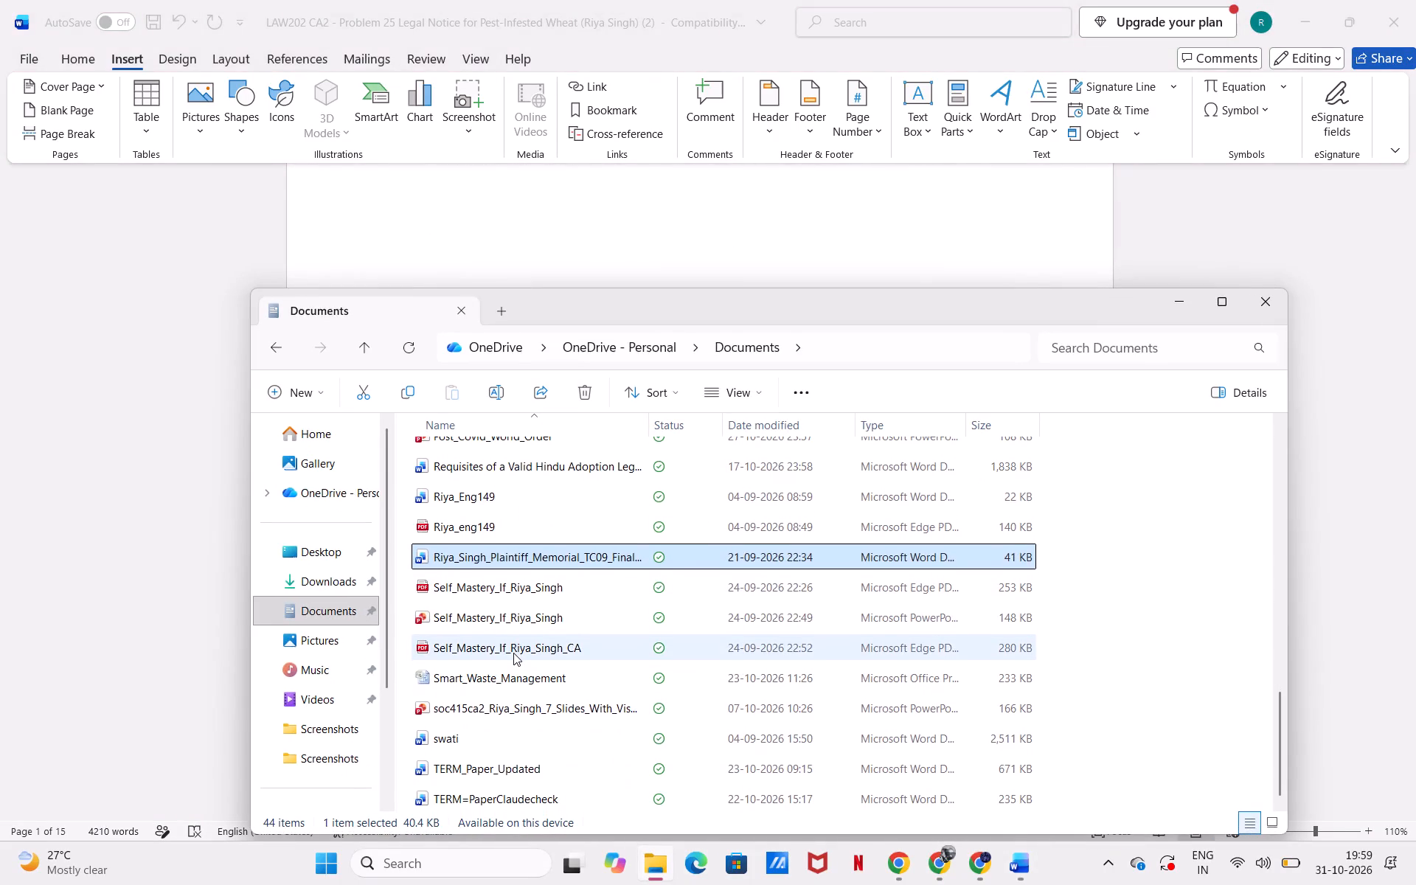
{"action": "scroll", "coordinate": [513, 653], "scroll_direction": "down", "scroll_amount": 1}
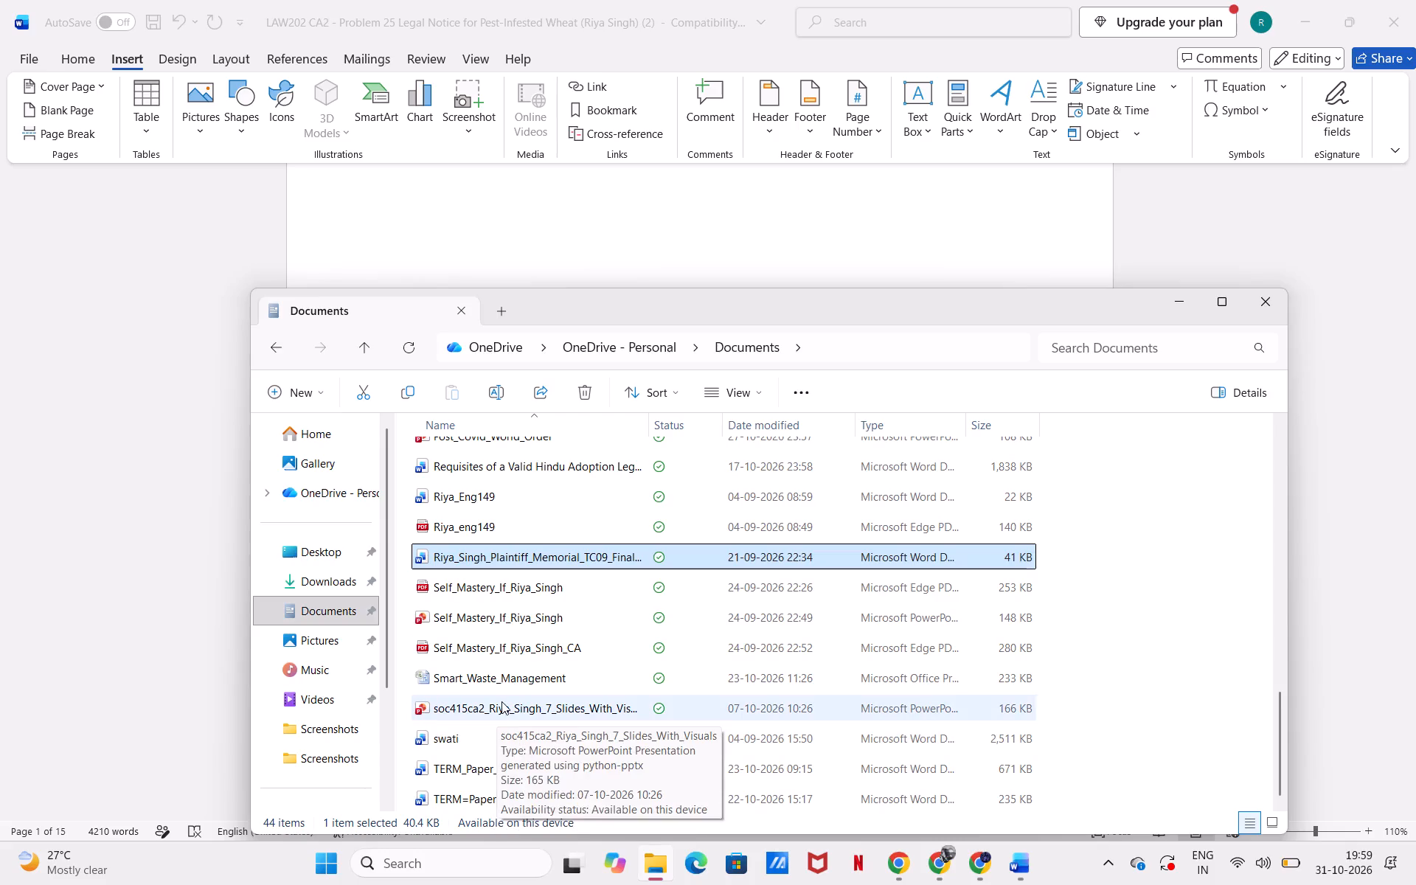
{"action": "scroll", "coordinate": [516, 648], "scroll_direction": "up", "scroll_amount": 3}
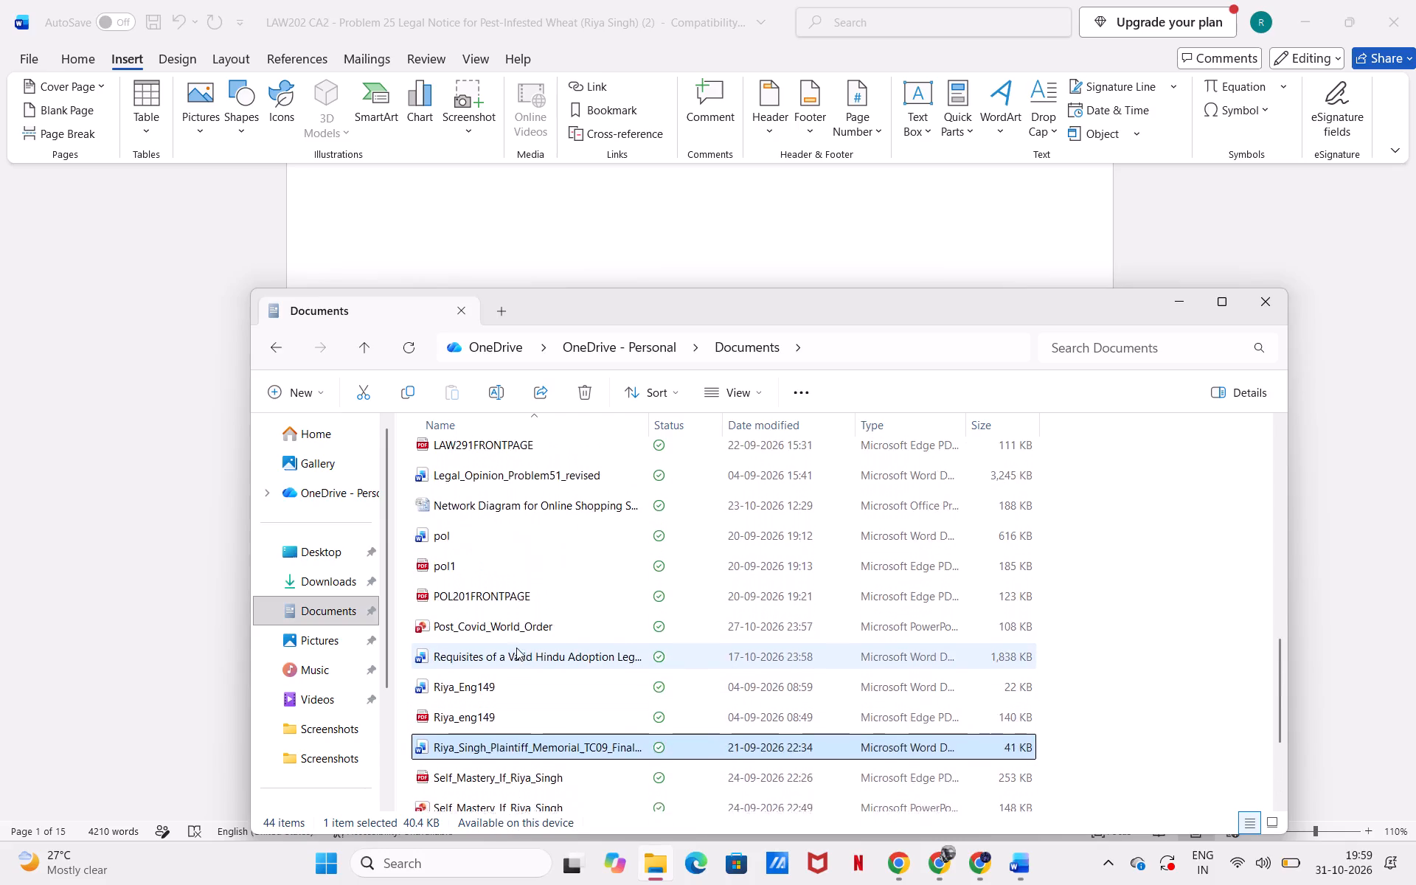
{"action": "scroll", "coordinate": [516, 648], "scroll_direction": "up", "scroll_amount": 2}
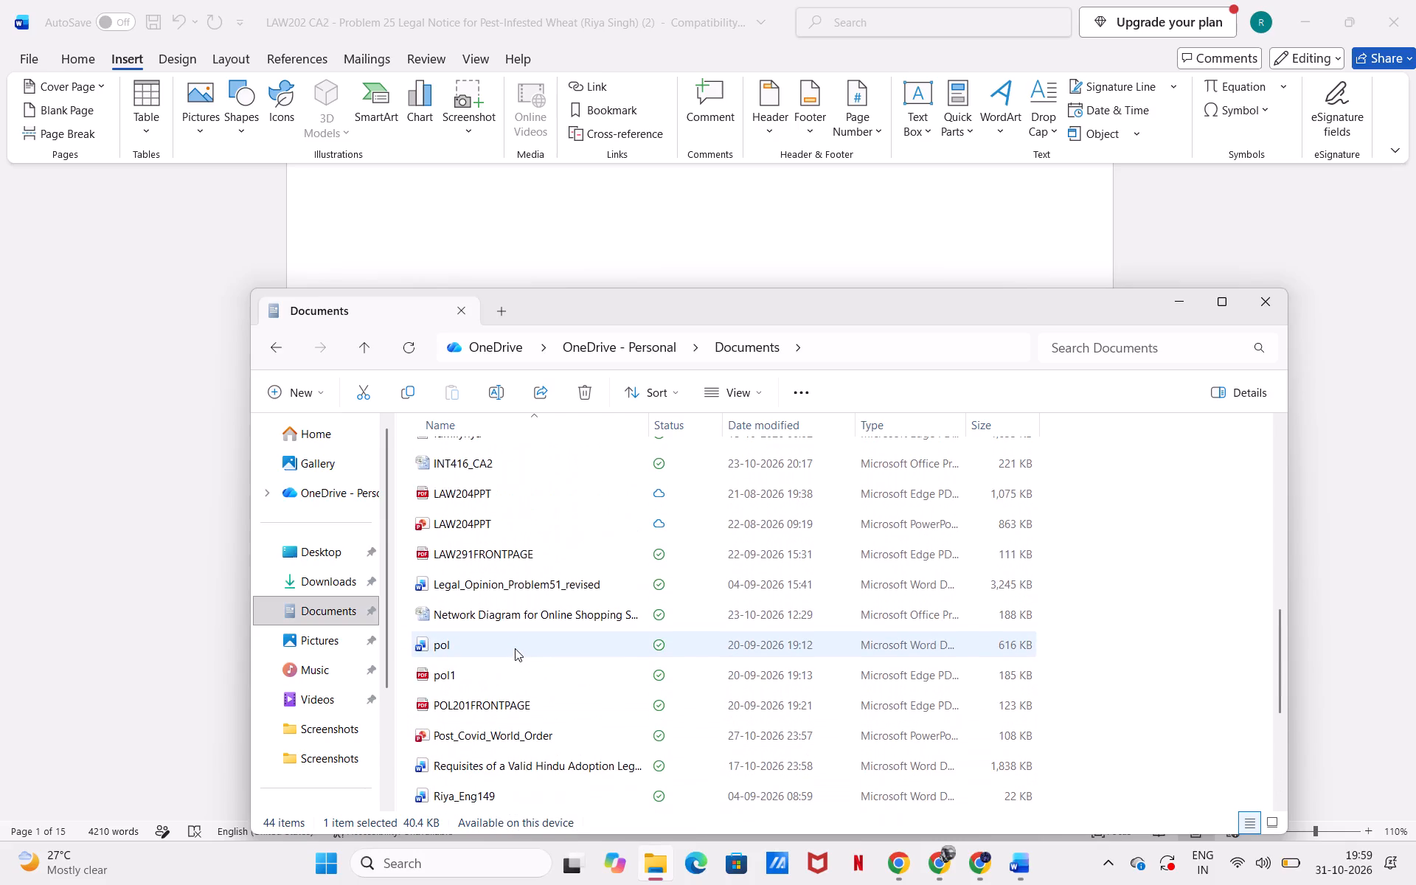
{"action": "scroll", "coordinate": [515, 649], "scroll_direction": "down", "scroll_amount": 3}
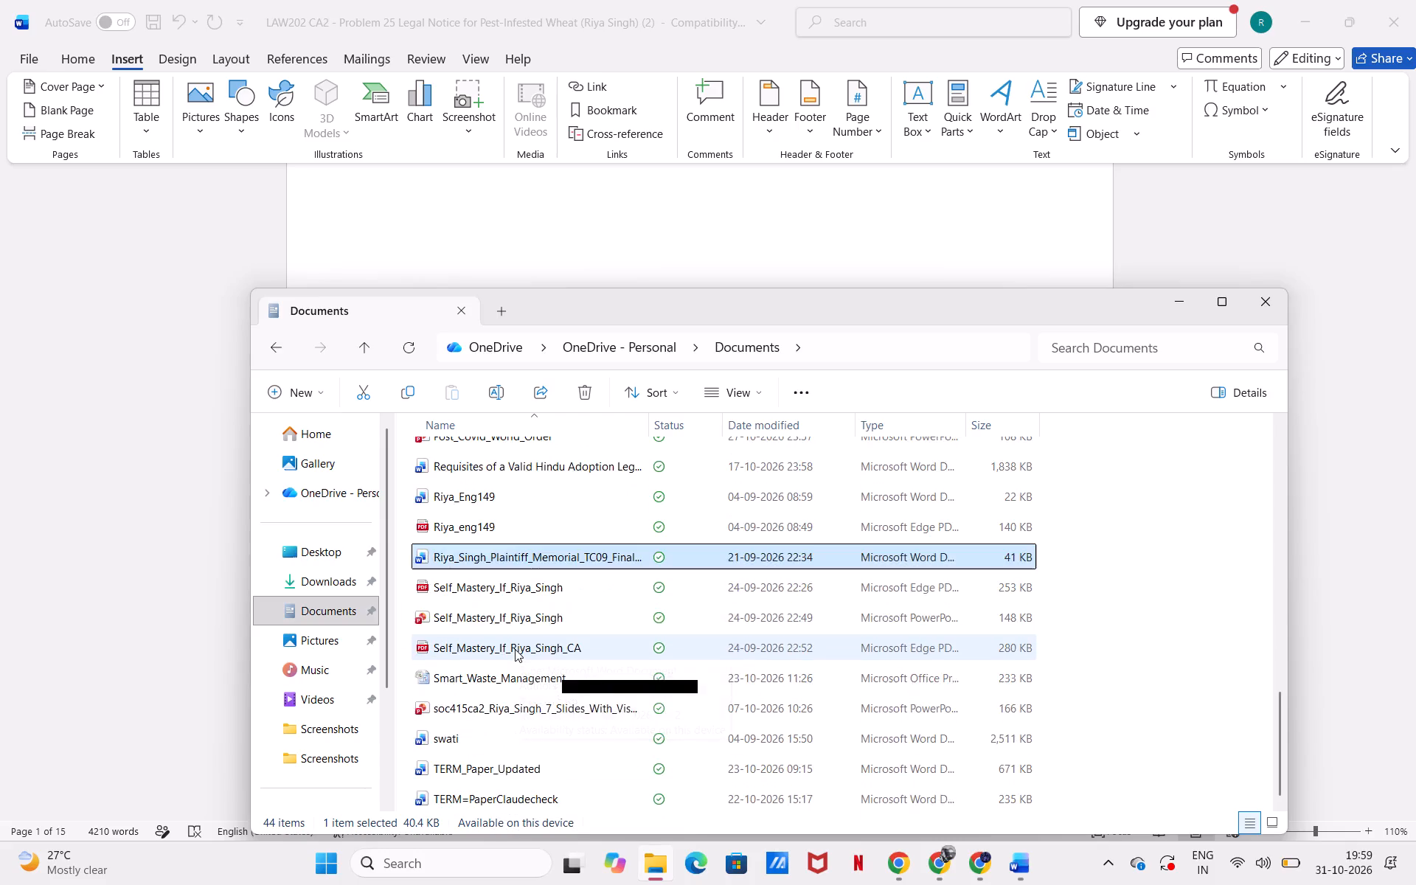
{"action": "scroll", "coordinate": [515, 649], "scroll_direction": "down", "scroll_amount": 2}
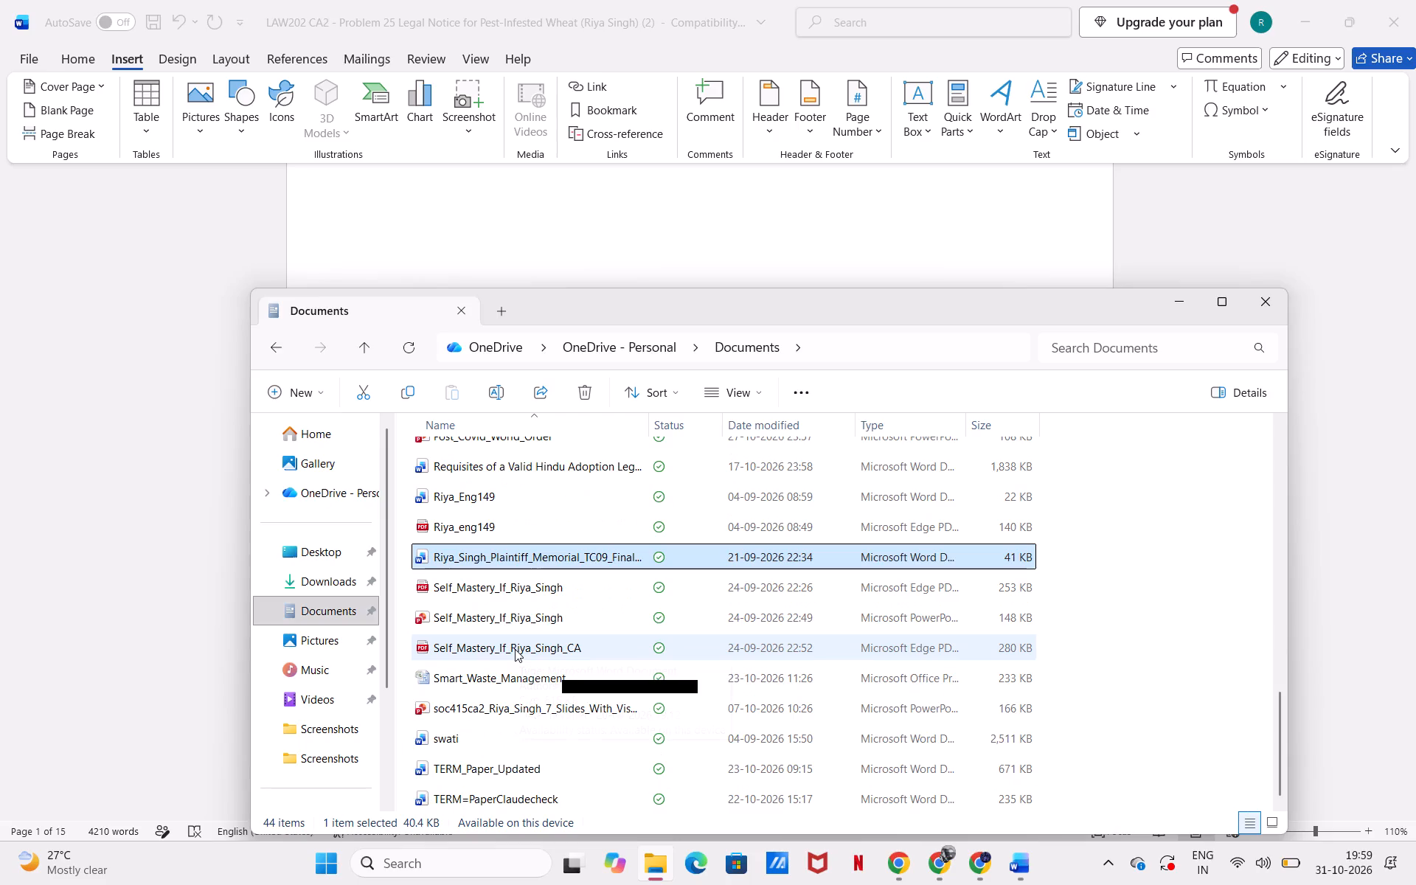
{"action": "scroll", "coordinate": [507, 692], "scroll_direction": "down", "scroll_amount": 2}
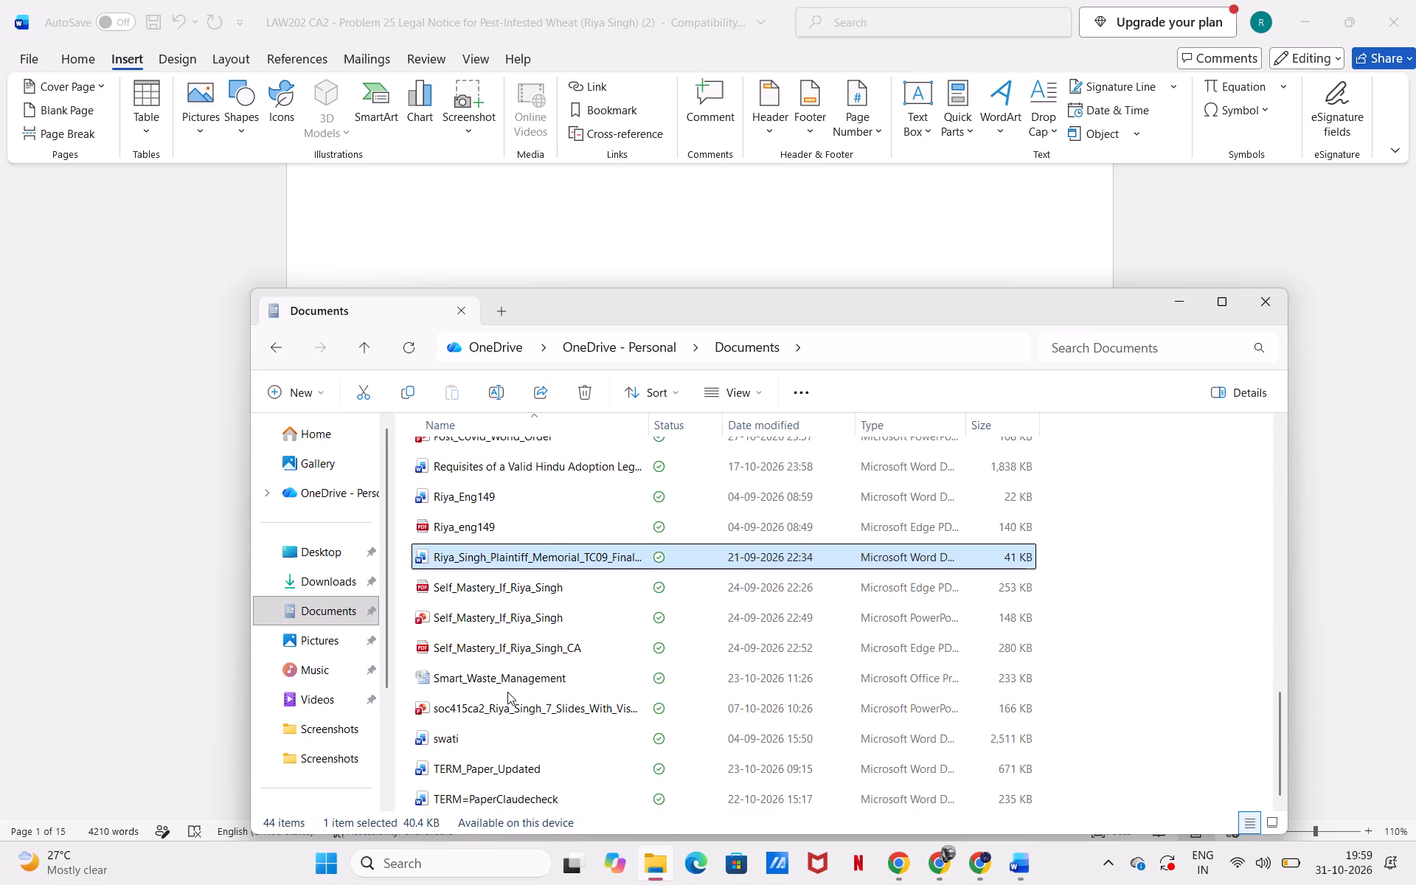
{"action": "scroll", "coordinate": [507, 692], "scroll_direction": "up", "scroll_amount": 6}
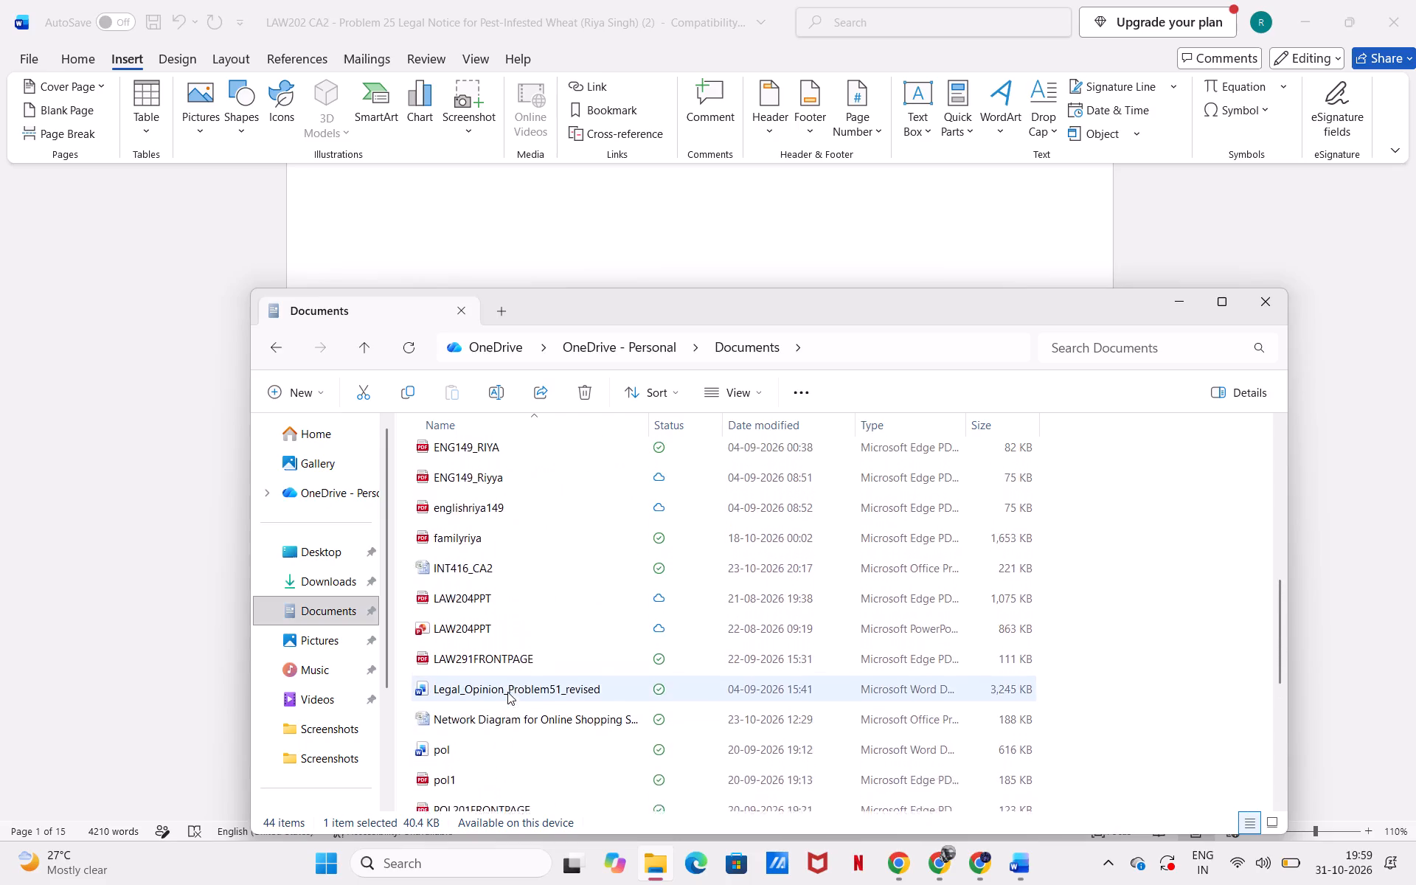
{"action": "scroll", "coordinate": [507, 692], "scroll_direction": "up", "scroll_amount": 5}
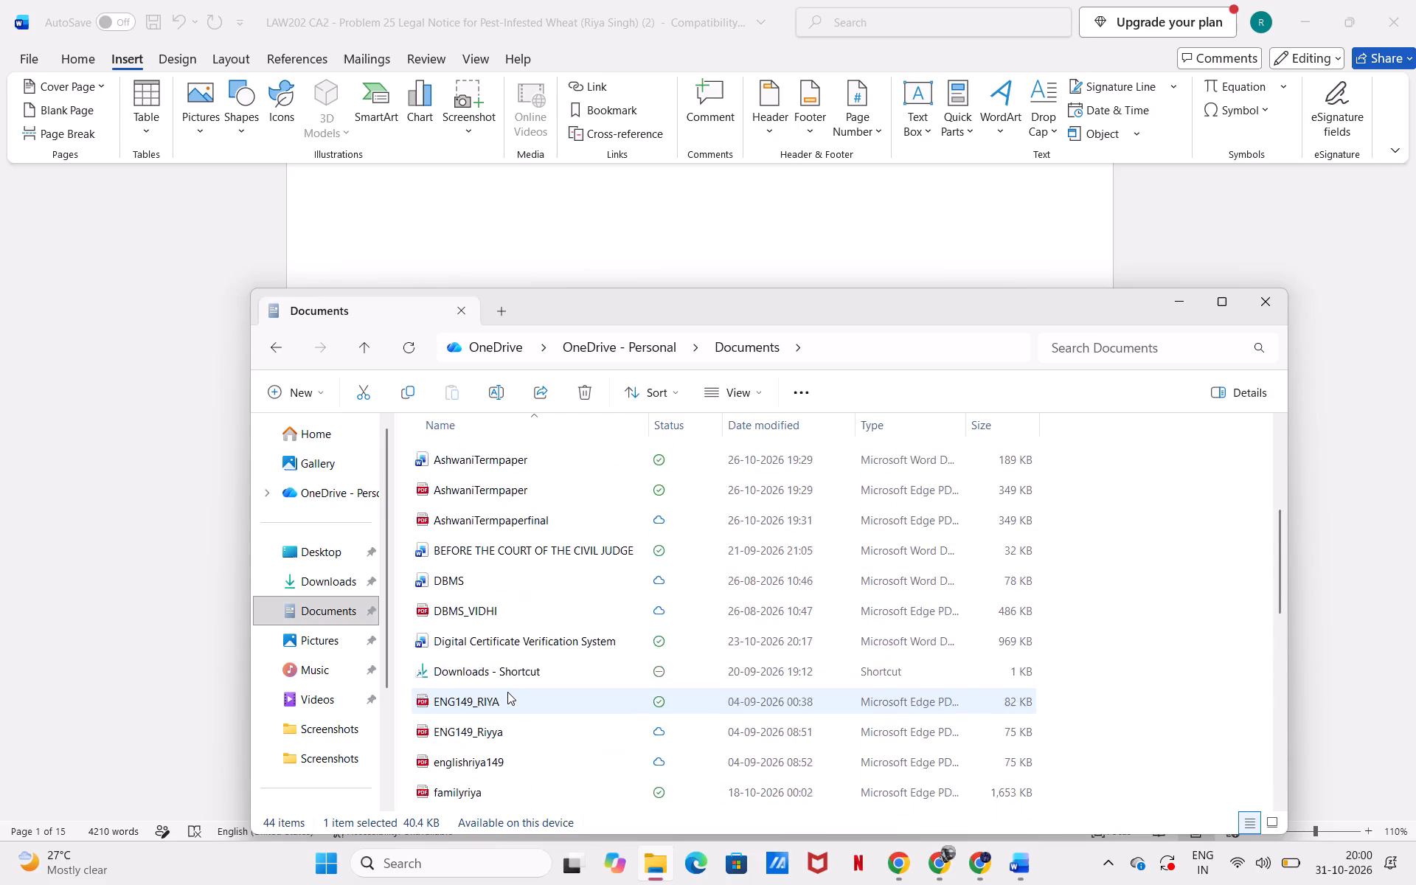
{"action": "scroll", "coordinate": [507, 692], "scroll_direction": "up", "scroll_amount": 6}
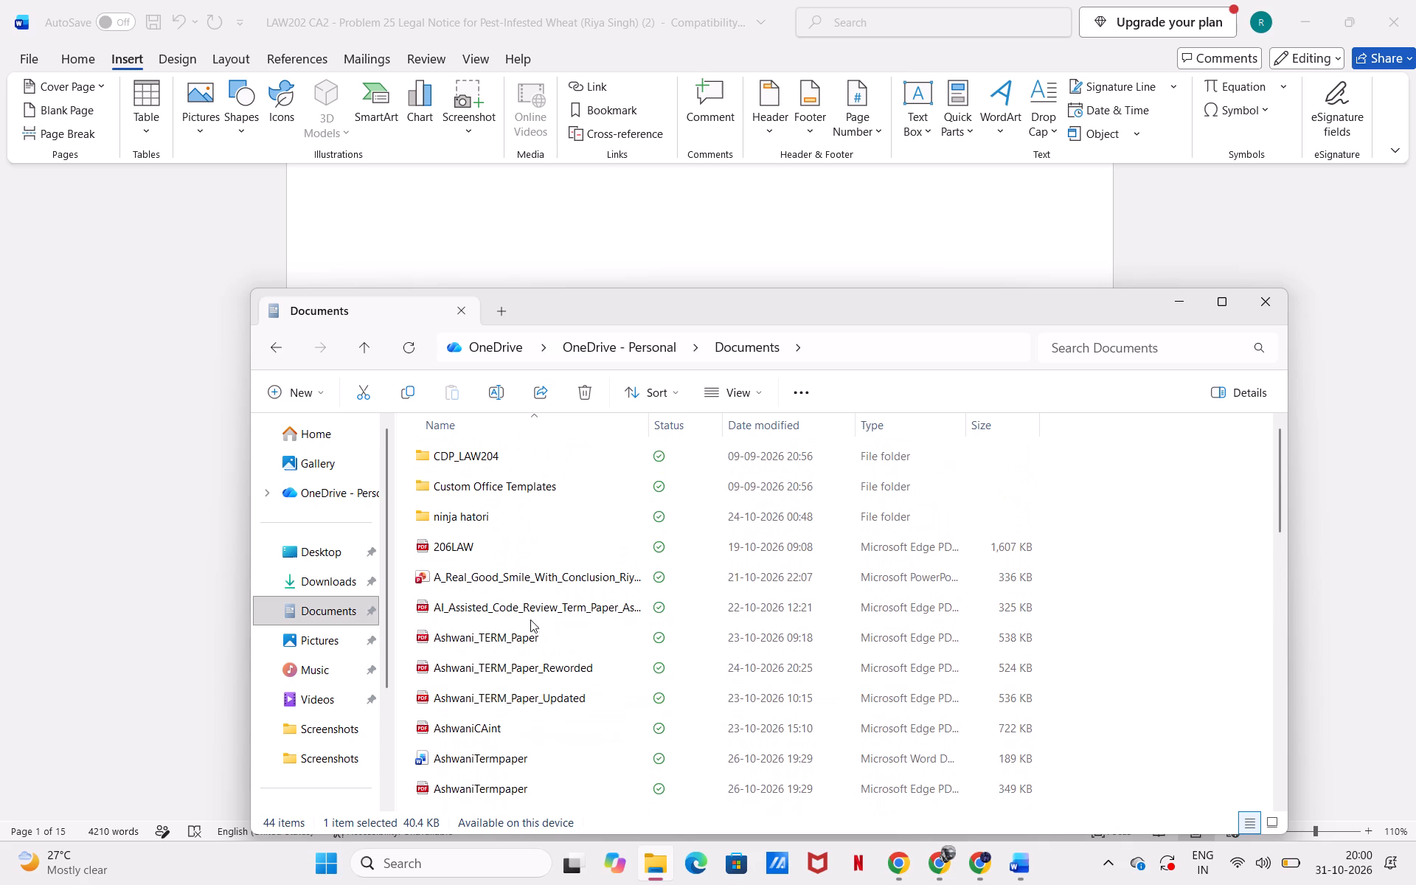
{"action": "double_click", "coordinate": [525, 550]}
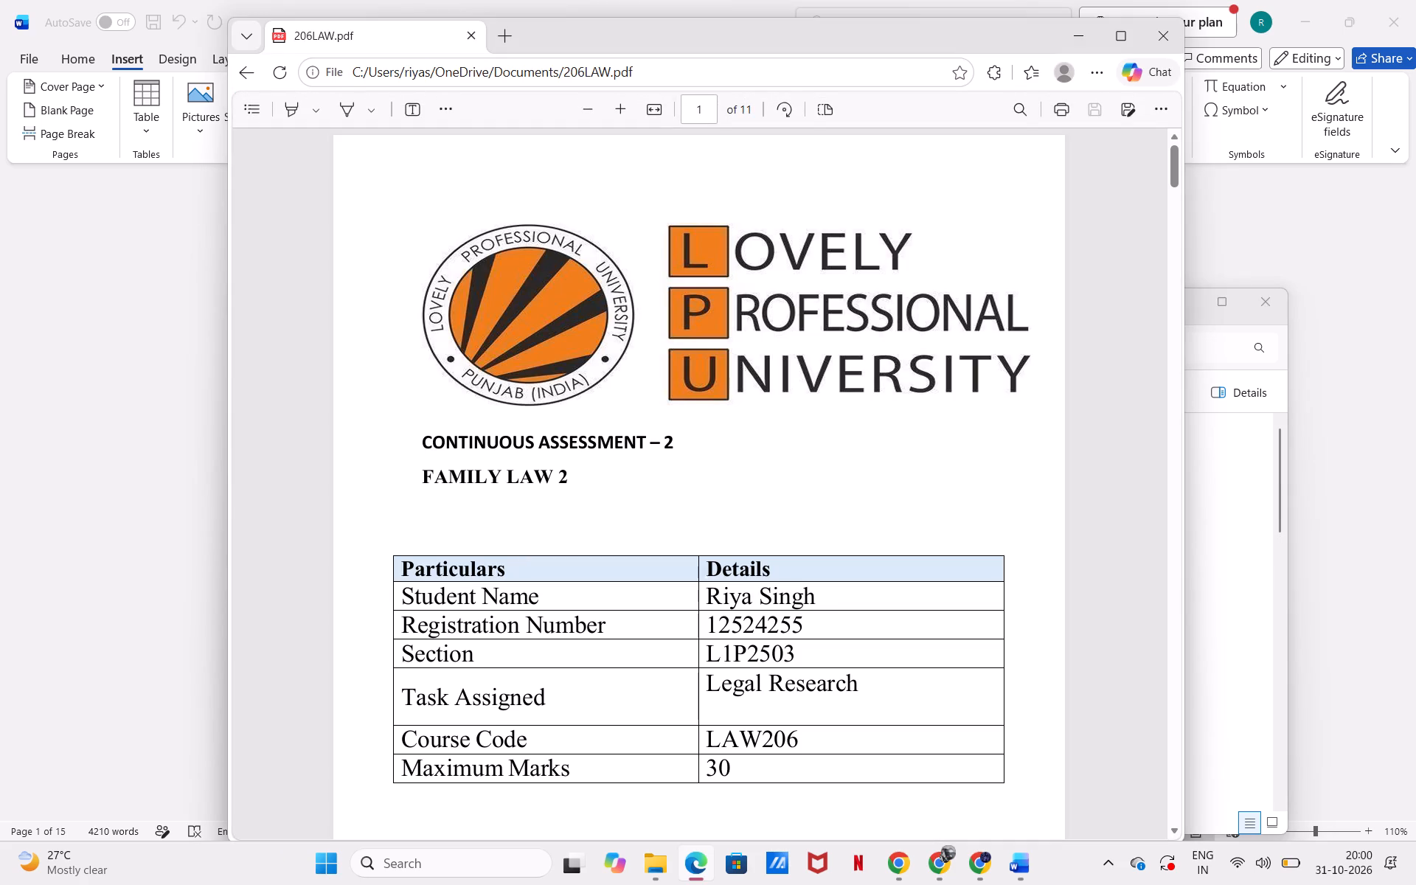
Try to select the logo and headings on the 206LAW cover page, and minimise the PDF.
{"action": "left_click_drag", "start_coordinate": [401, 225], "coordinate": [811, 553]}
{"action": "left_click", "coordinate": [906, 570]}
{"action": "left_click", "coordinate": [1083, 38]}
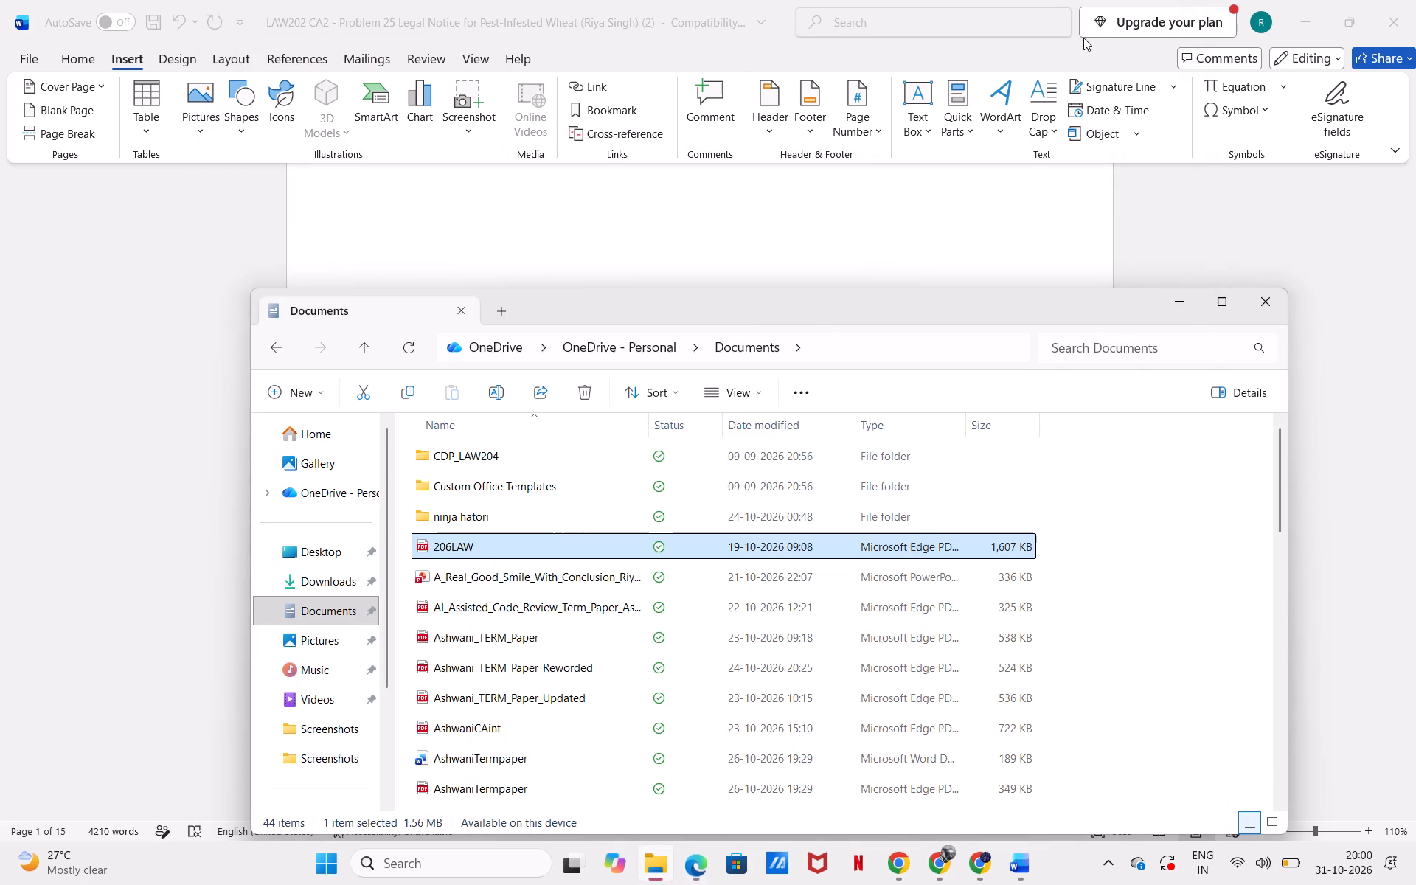
Switch back to the LAW202 CA2 legal notice in Word and view its blank first page.
{"action": "right_click", "coordinate": [454, 546]}
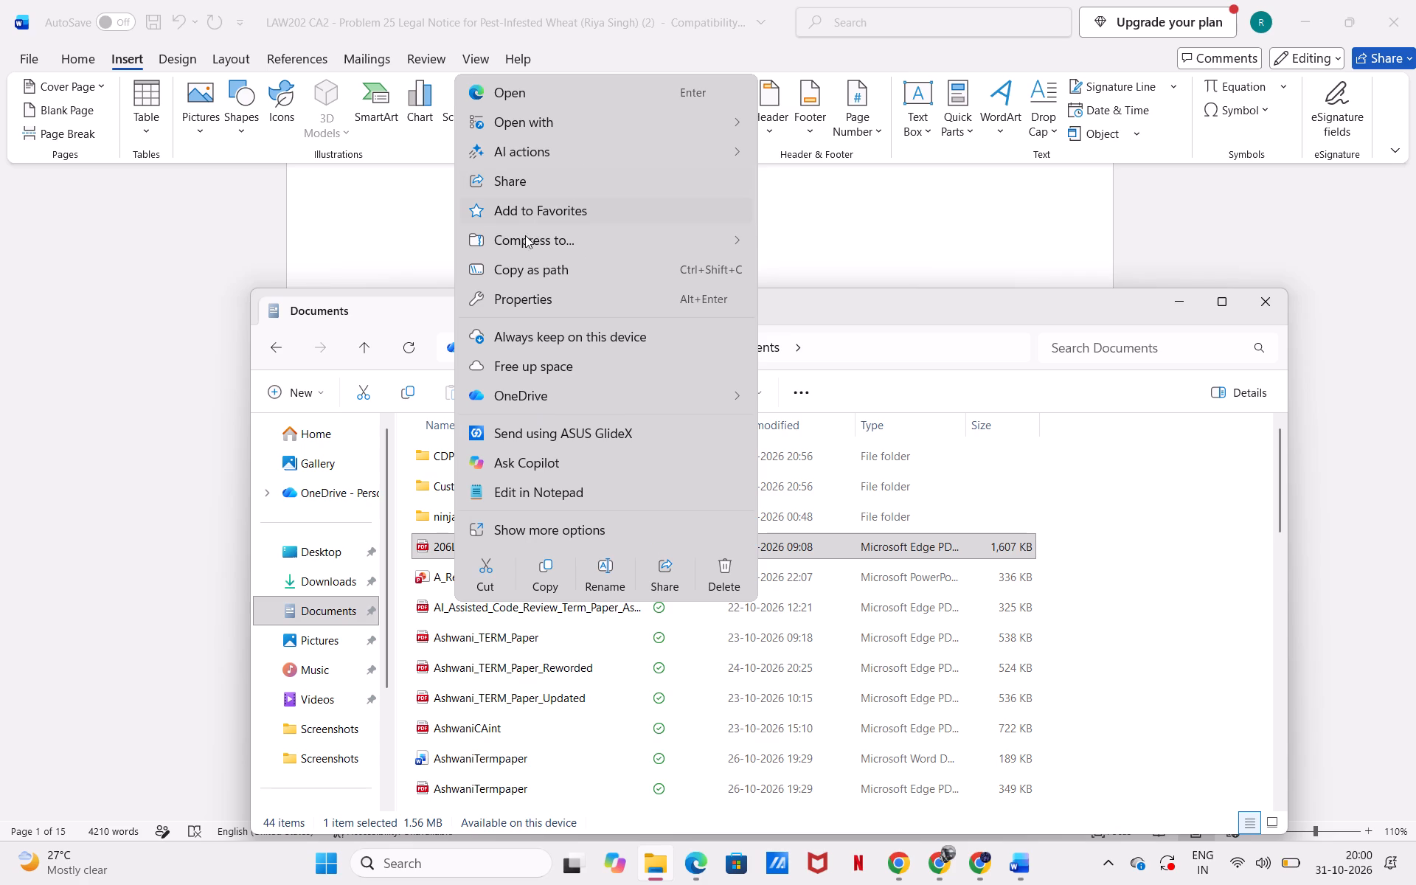
{"action": "left_click", "coordinate": [255, 232]}
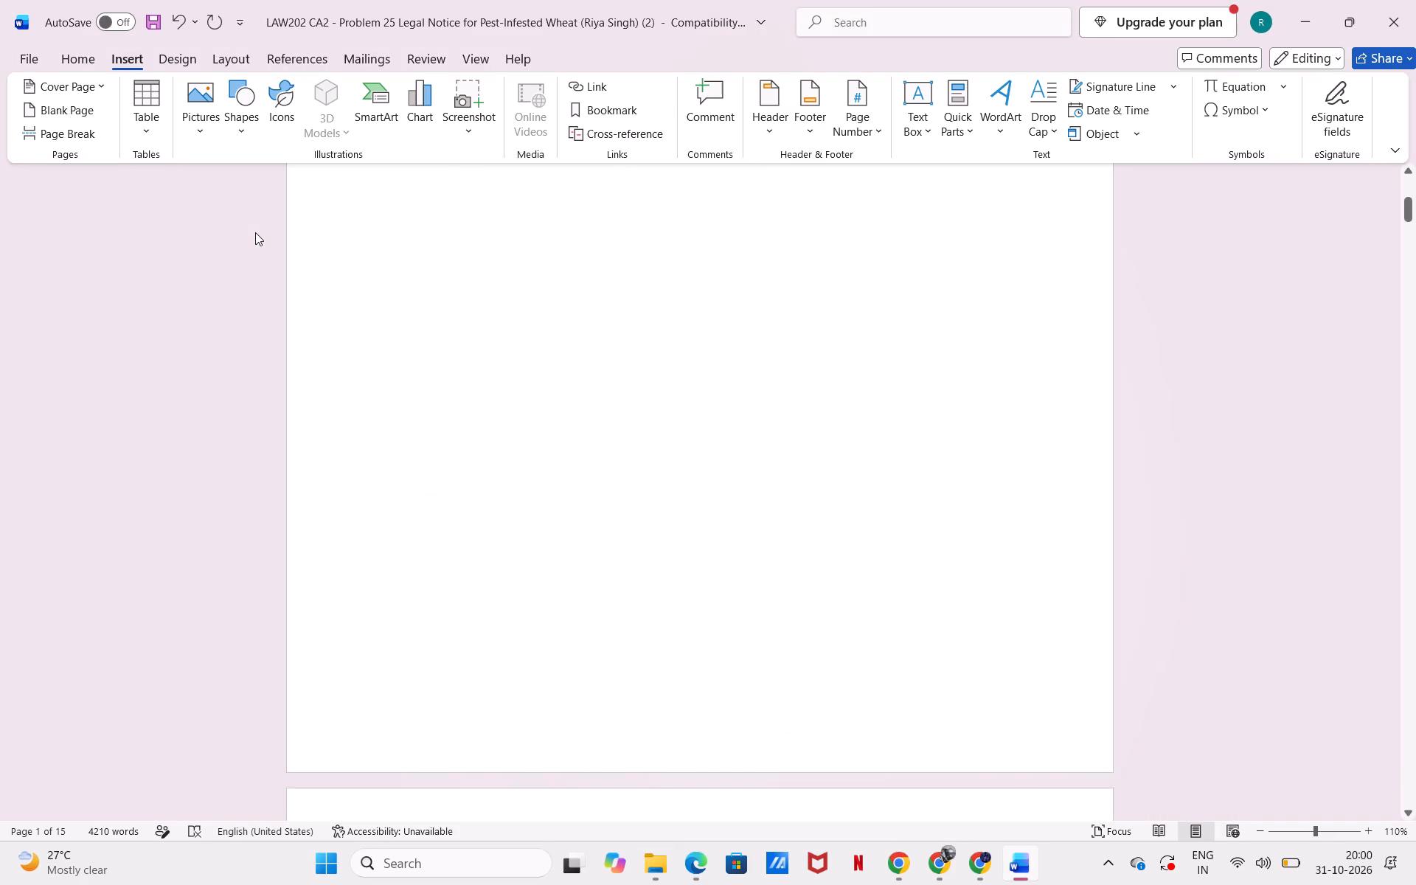
{"action": "scroll", "coordinate": [678, 313], "scroll_direction": "up", "scroll_amount": 12}
{"action": "scroll", "coordinate": [678, 313], "scroll_direction": "down", "scroll_amount": 5}
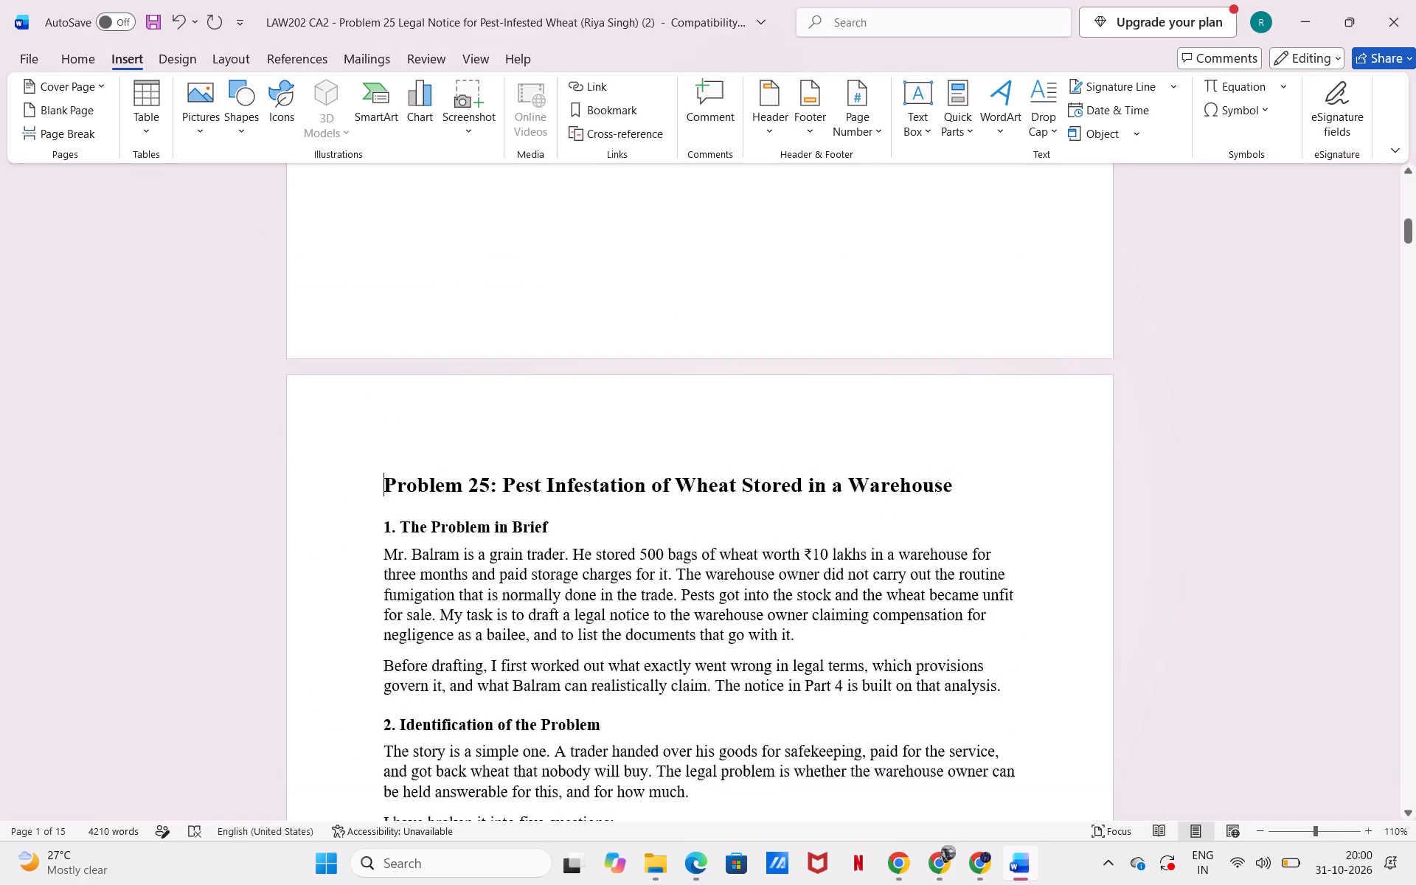
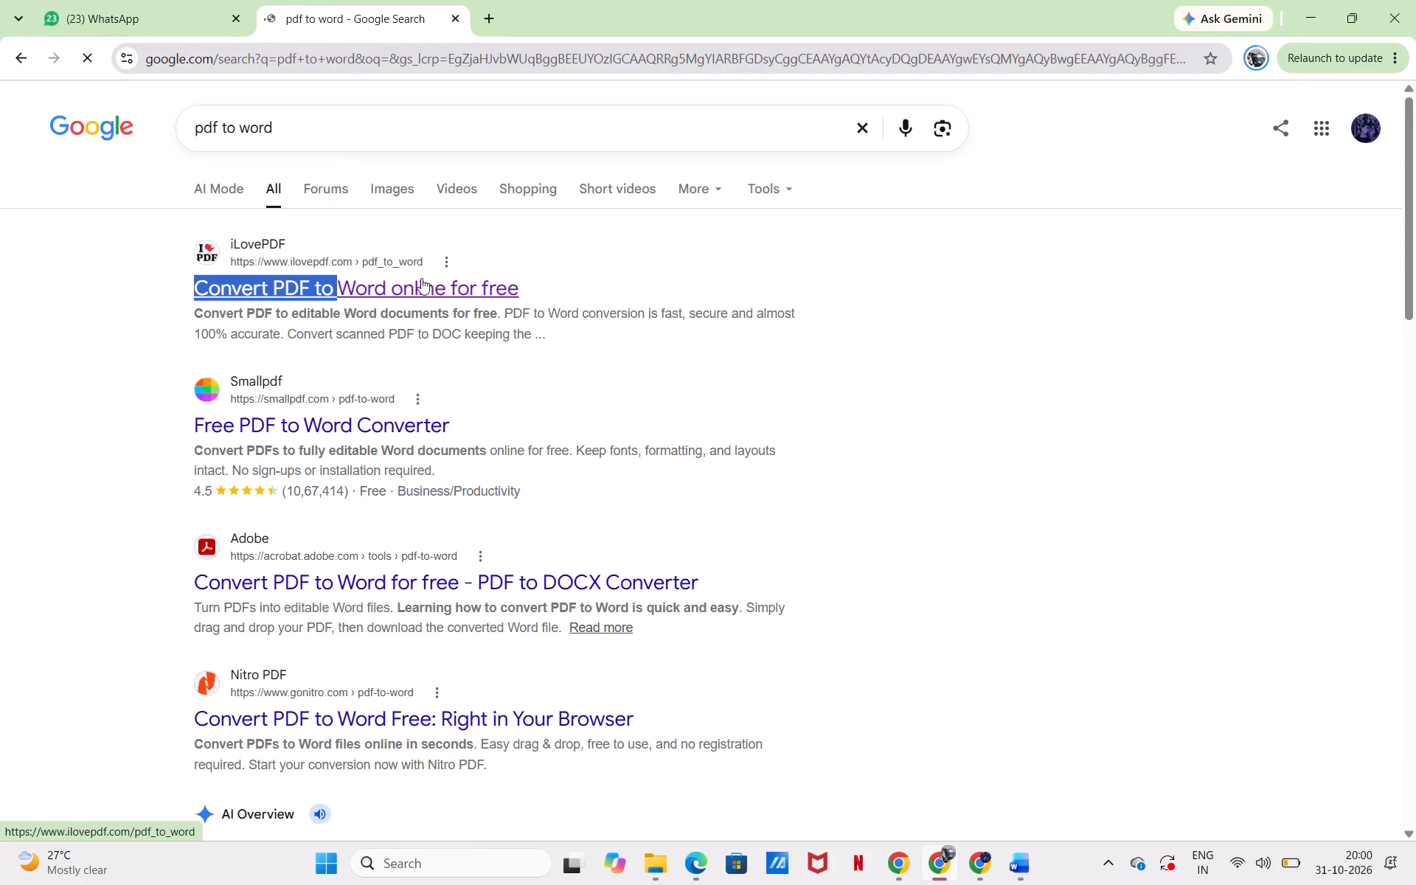
Convert the 206LAW PDF from the Documents folder to Word with iLovePDF's PDF to Word converter, using No OCR.
{"action": "left_click", "coordinate": [421, 278]}
{"action": "left_click", "coordinate": [532, 275]}
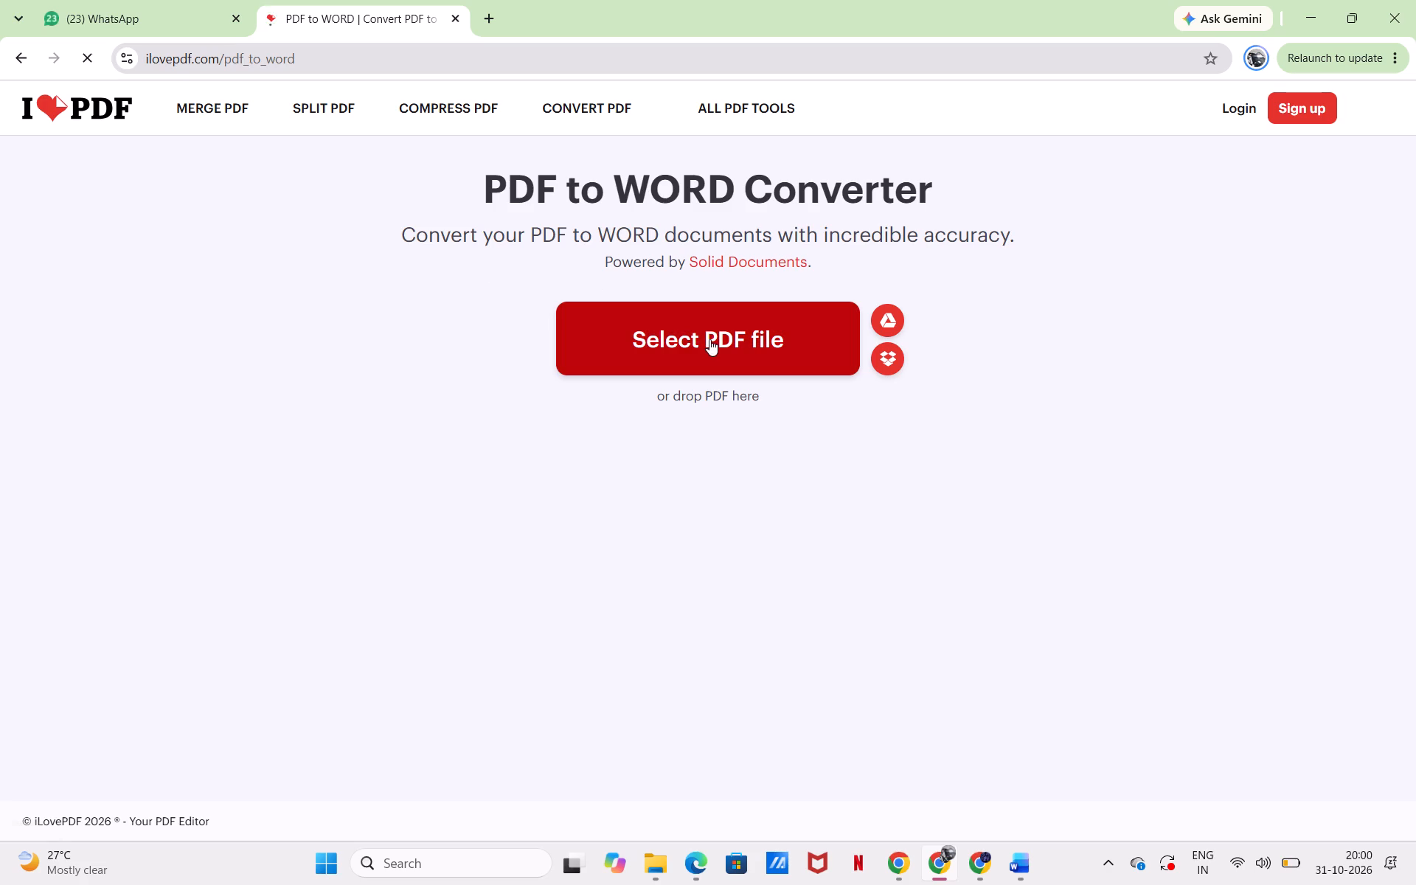
{"action": "left_click", "coordinate": [709, 339]}
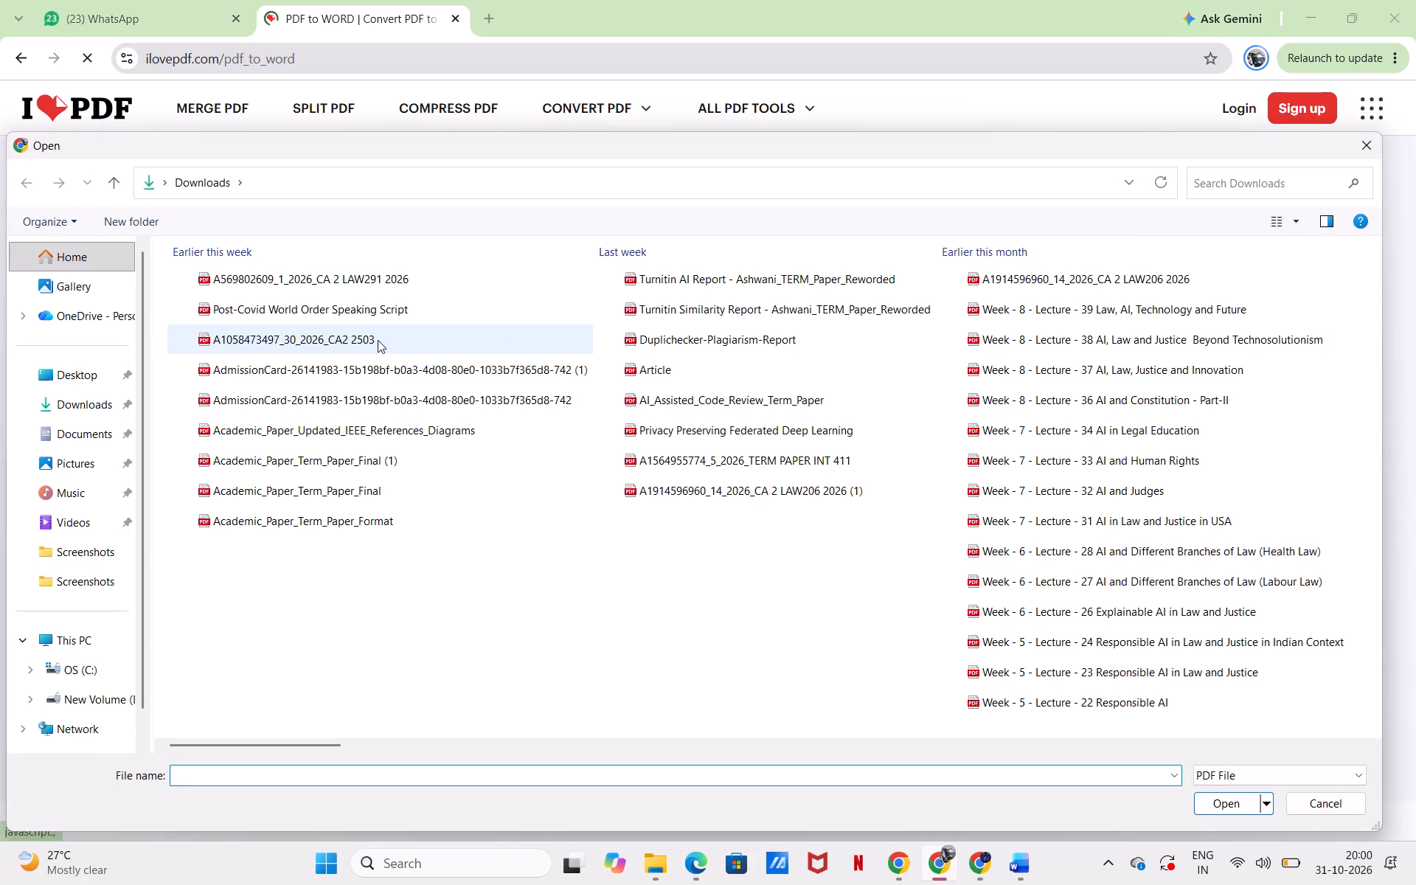
{"action": "scroll", "coordinate": [298, 319], "scroll_direction": "up", "scroll_amount": 4}
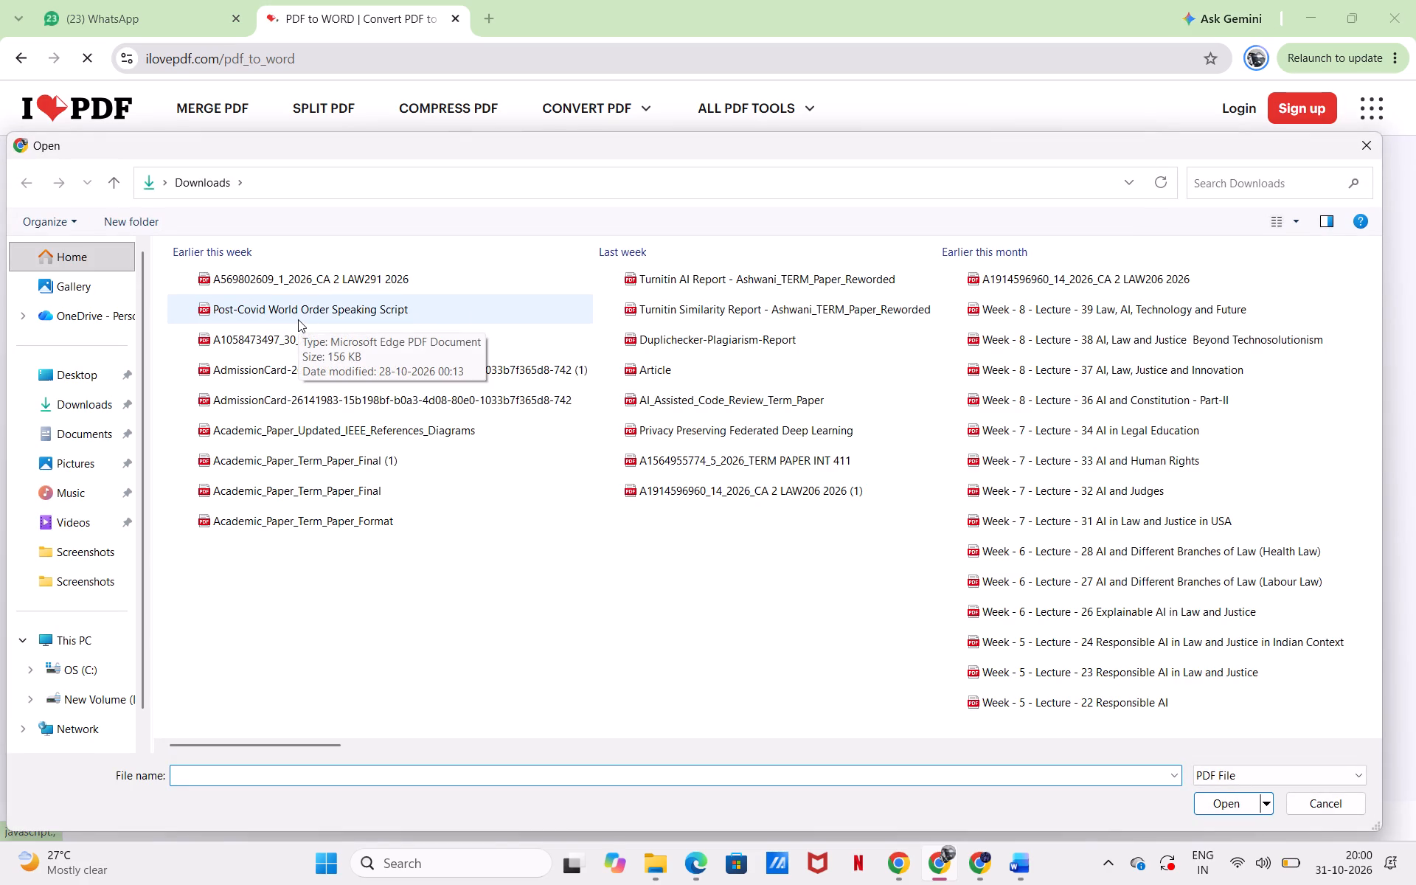
{"action": "scroll", "coordinate": [527, 647], "scroll_direction": "down", "scroll_amount": 3}
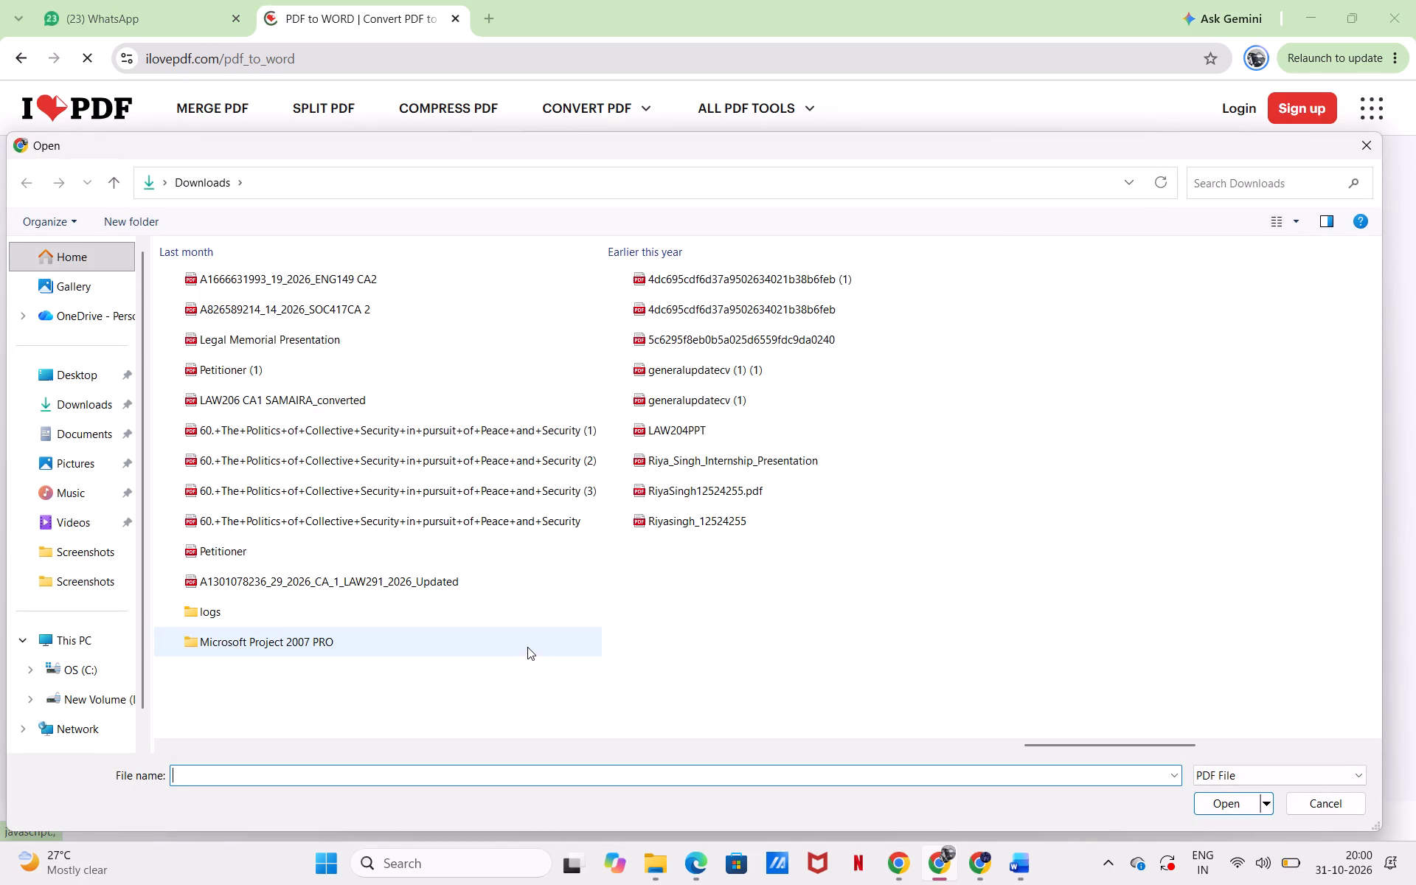
{"action": "scroll", "coordinate": [527, 647], "scroll_direction": "down", "scroll_amount": 1}
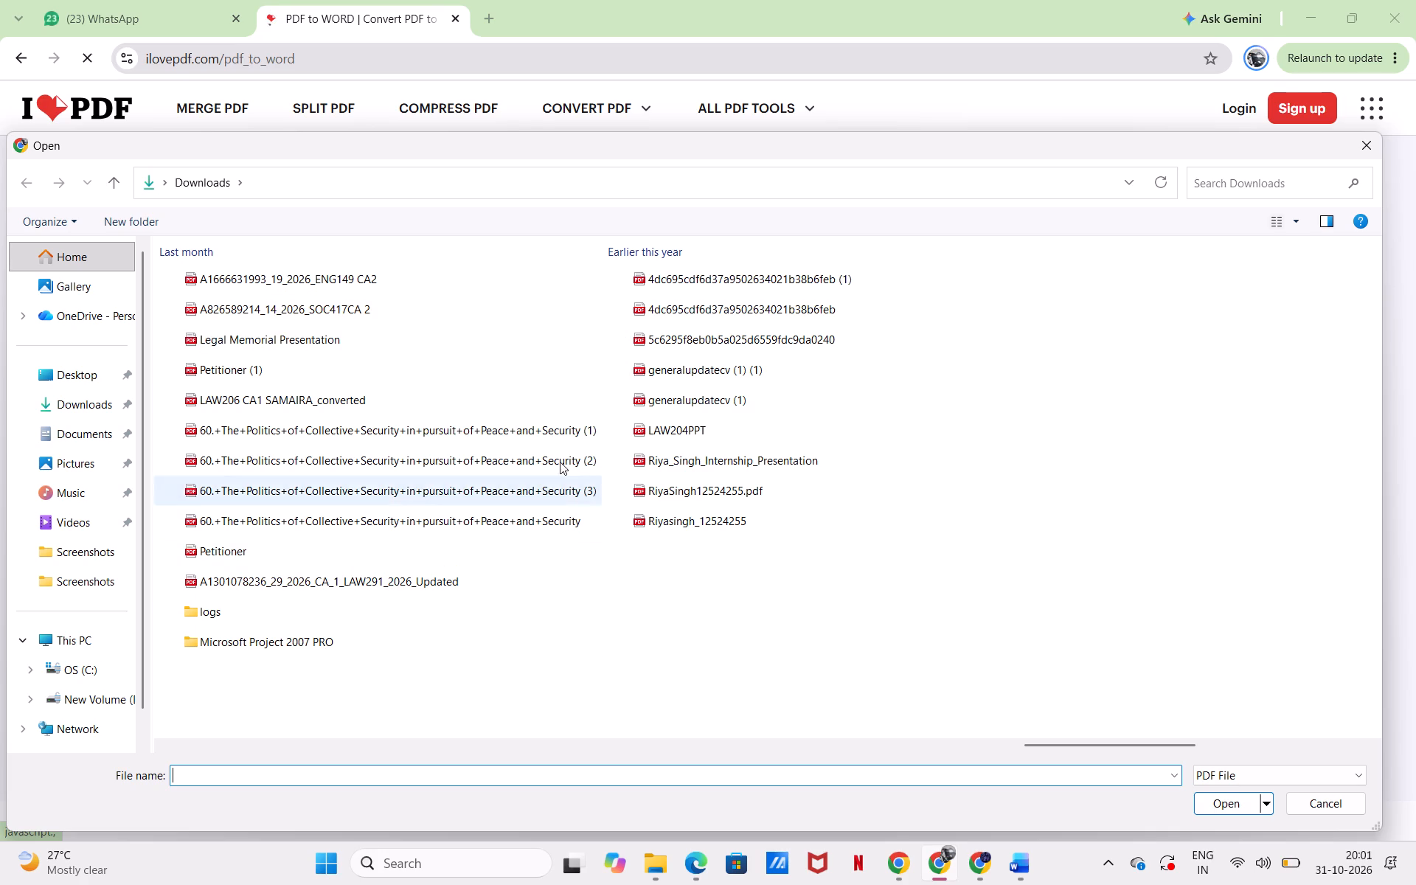
{"action": "left_click", "coordinate": [73, 442]}
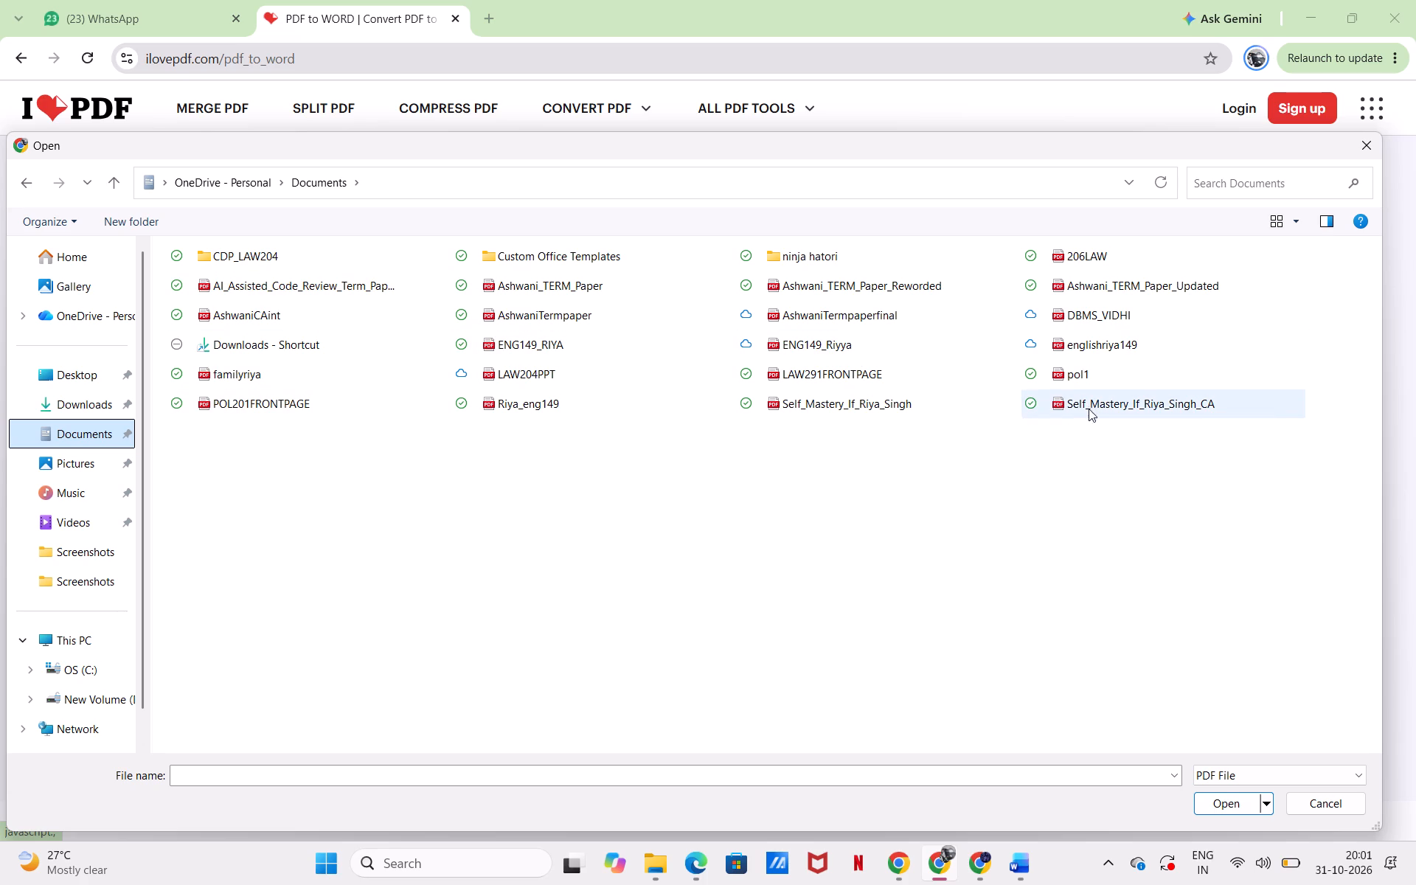
{"action": "double_click", "coordinate": [1071, 247]}
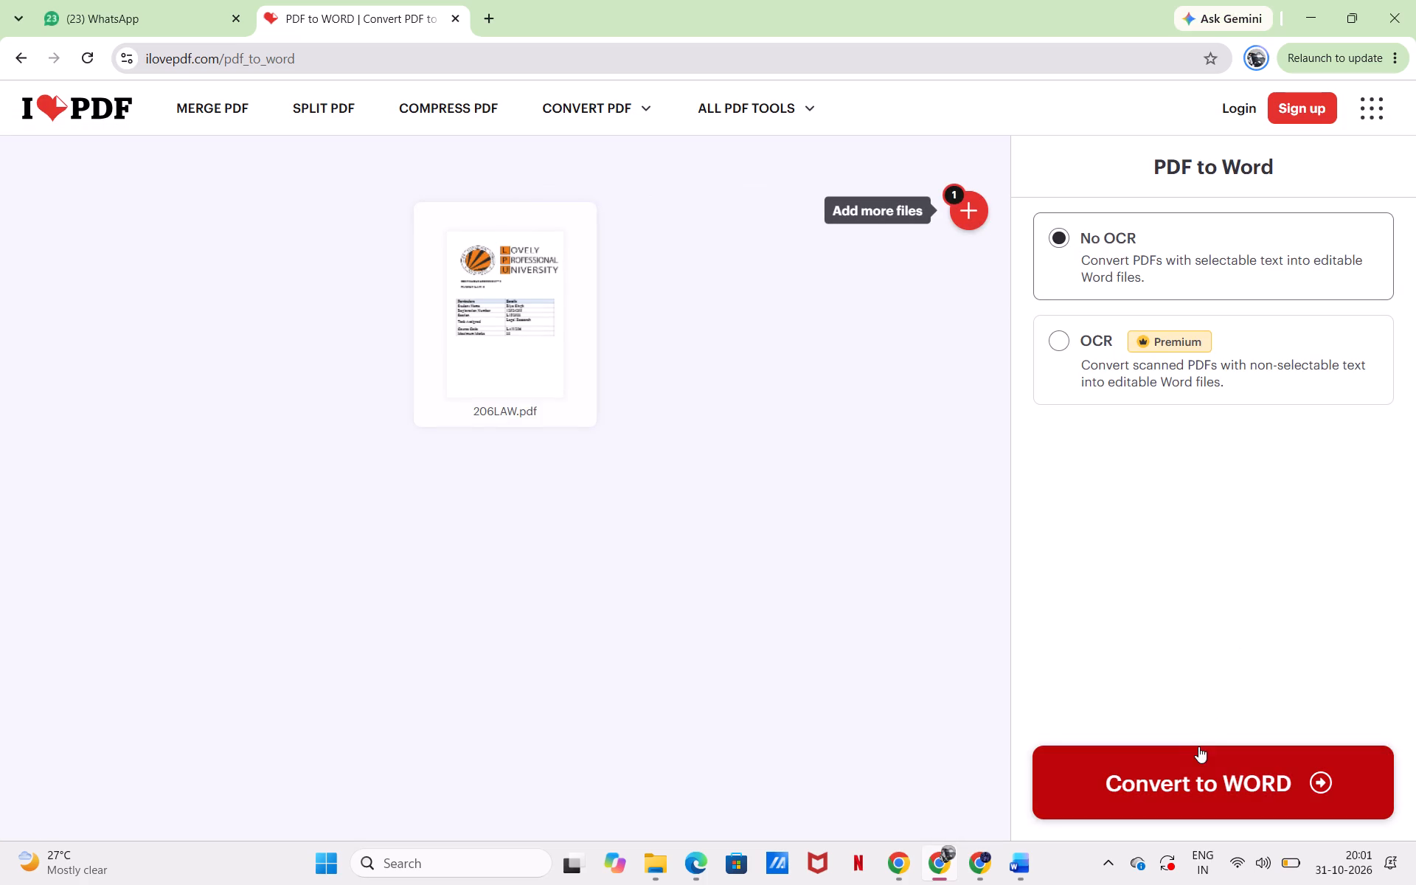
{"action": "left_click", "coordinate": [1198, 747]}
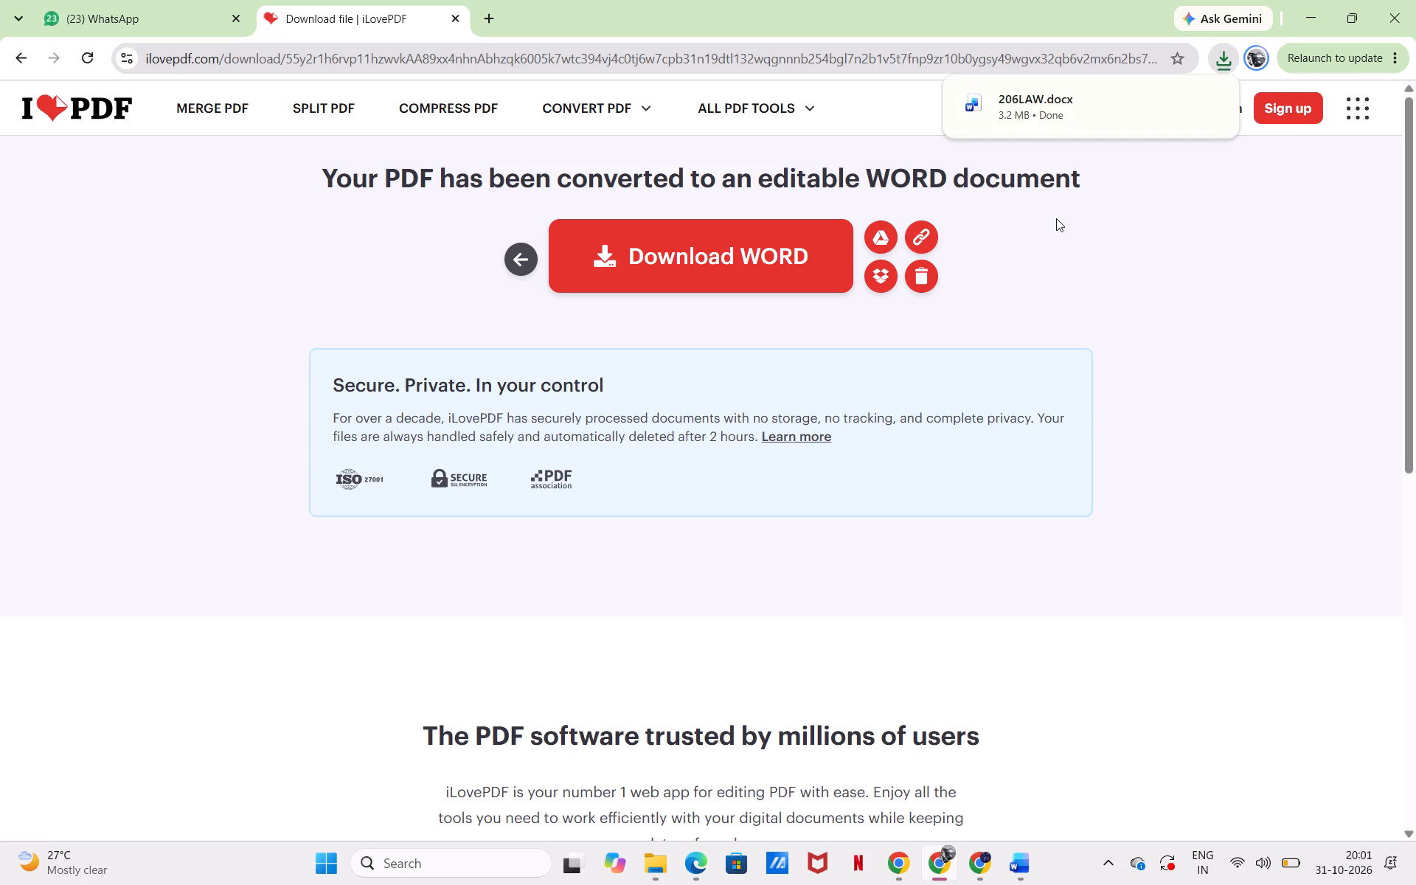
Open the converted 206LAW.docx in Word, enable editing, and copy its whole cover page from logo to details table.
{"action": "left_click", "coordinate": [1058, 114]}
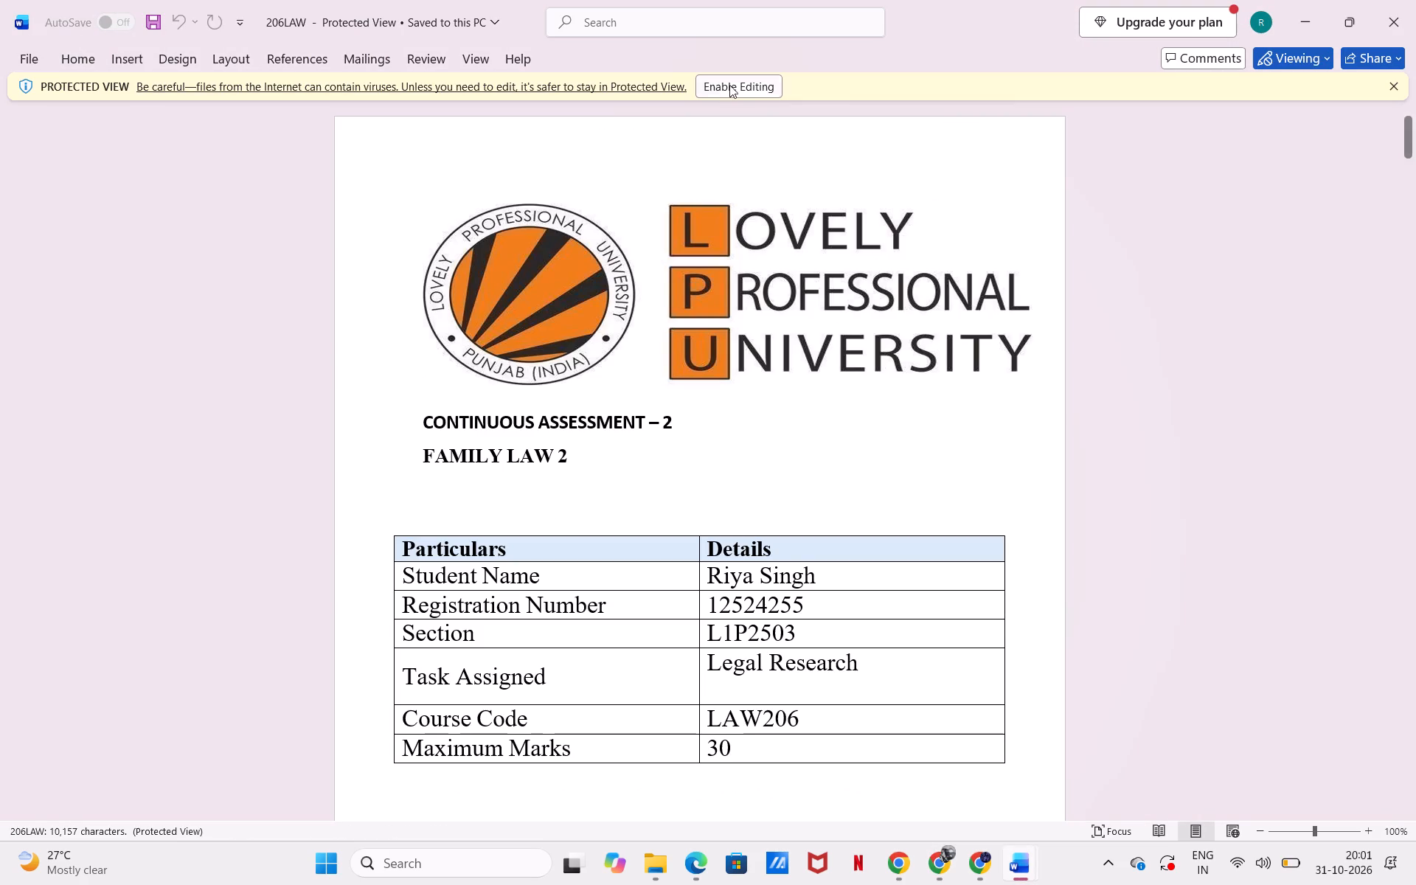
{"action": "left_click", "coordinate": [770, 82]}
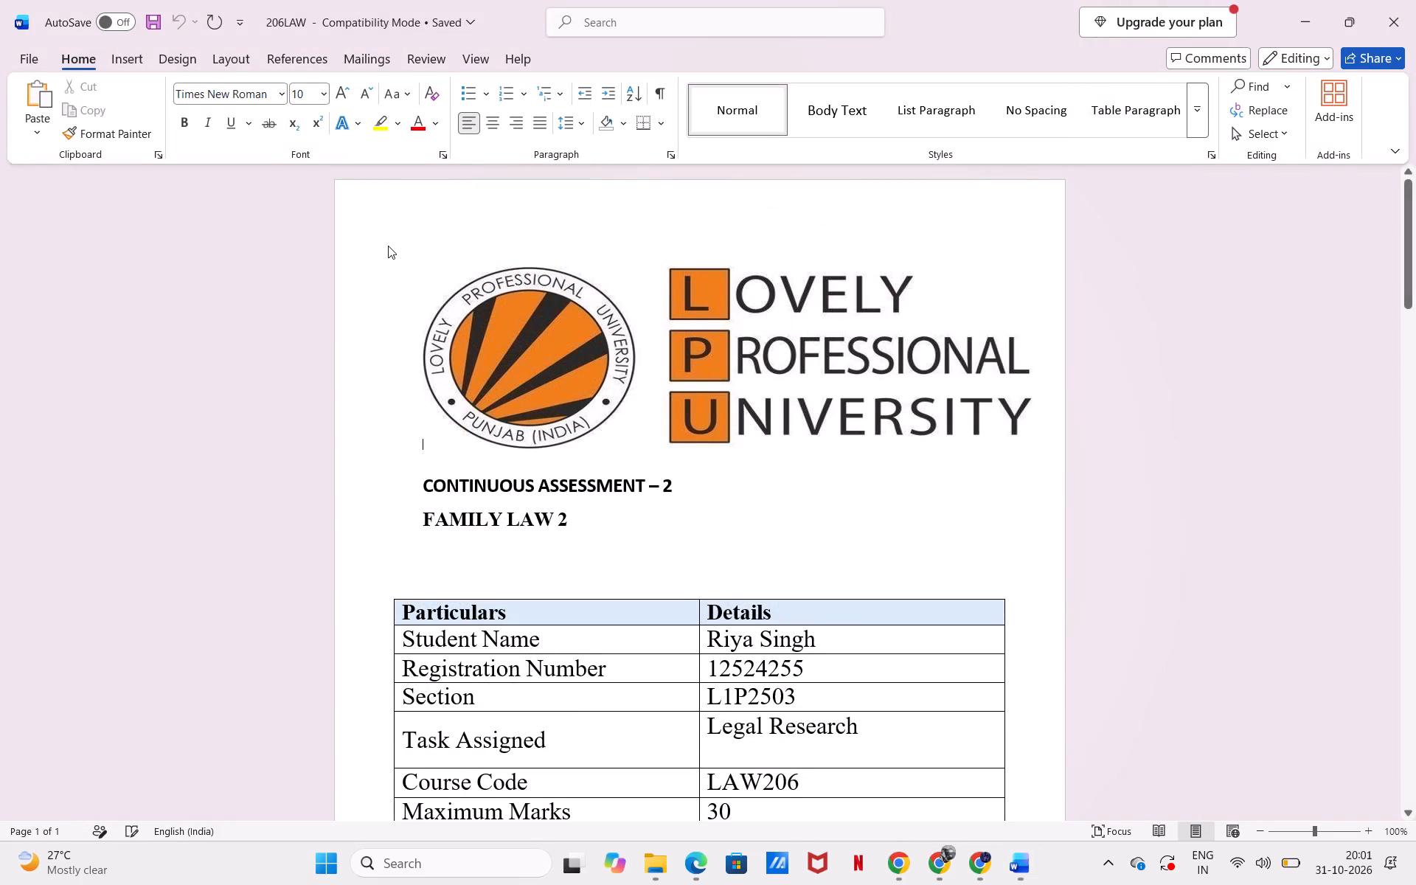
{"action": "left_click_drag", "start_coordinate": [388, 246], "coordinate": [827, 397]}
{"action": "key", "text": "ctrl+c"}
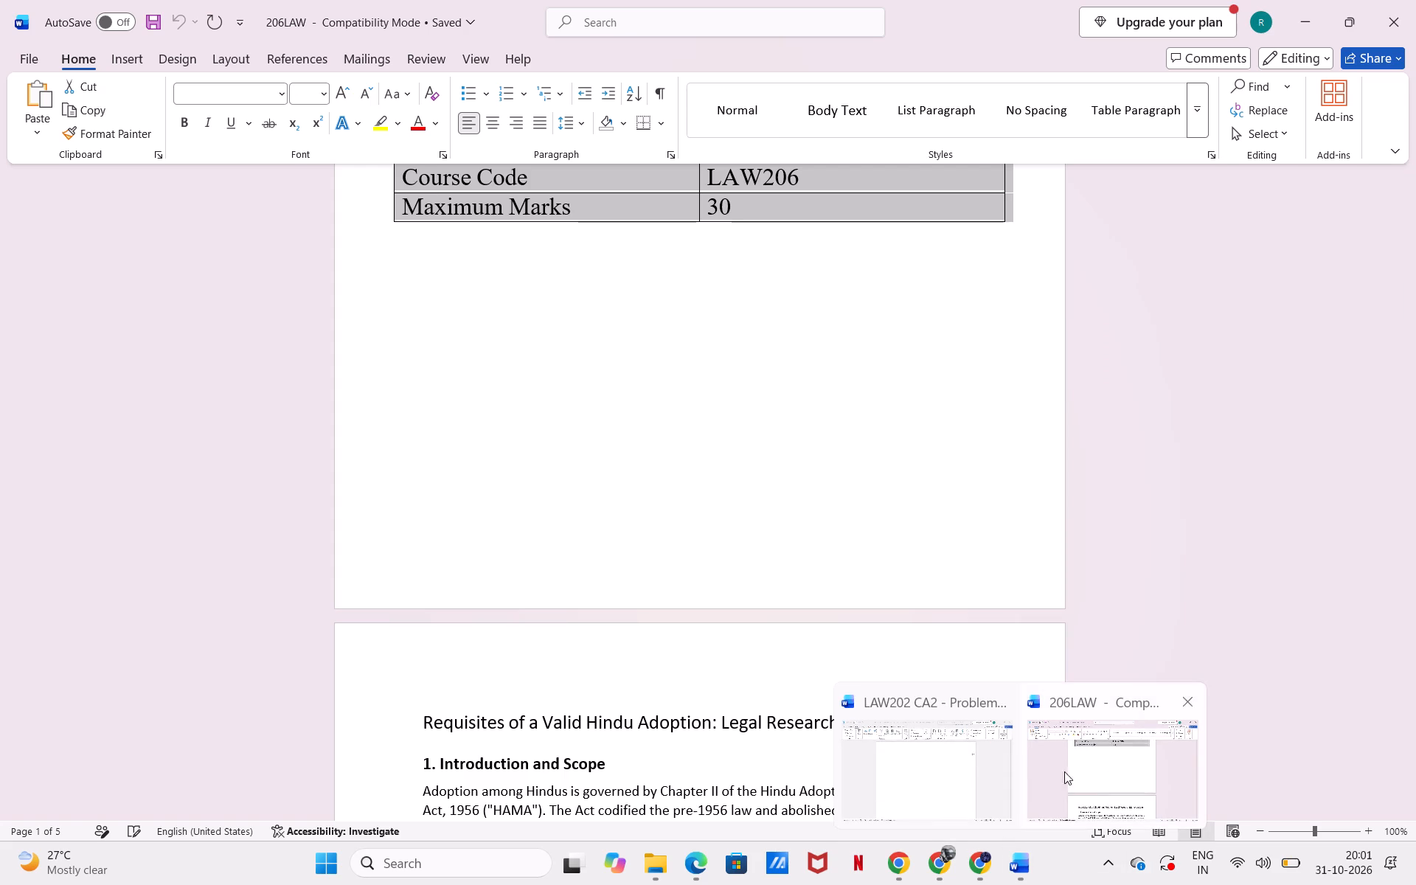
Paste the copied cover page at the top of the blank first page of the LAW202 CA2 legal notice.
{"action": "left_click", "coordinate": [982, 777]}
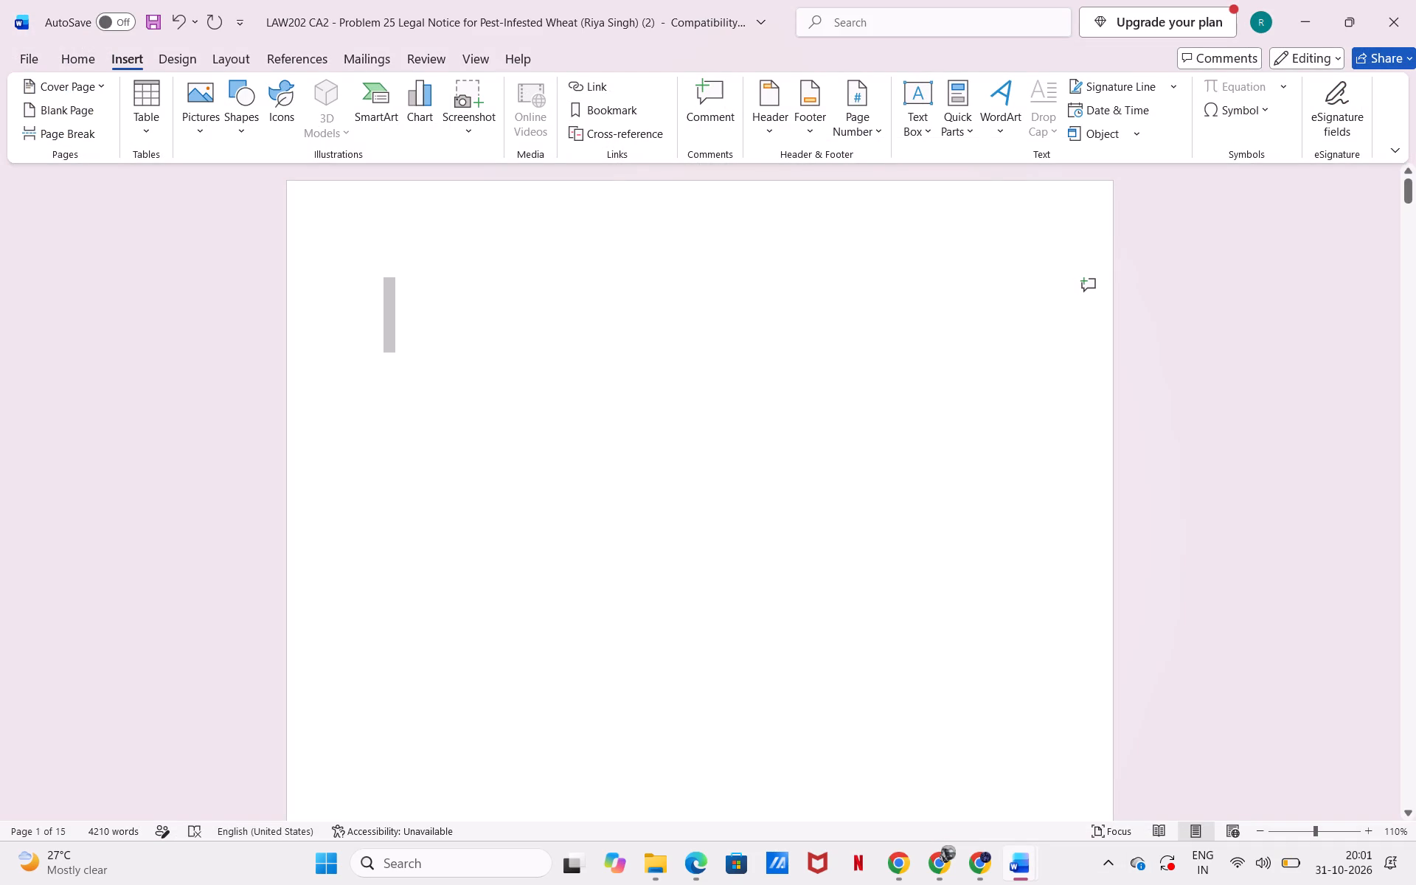
{"action": "left_click", "coordinate": [433, 323]}
{"action": "key", "text": "Up"}
{"action": "key", "text": "Up"}
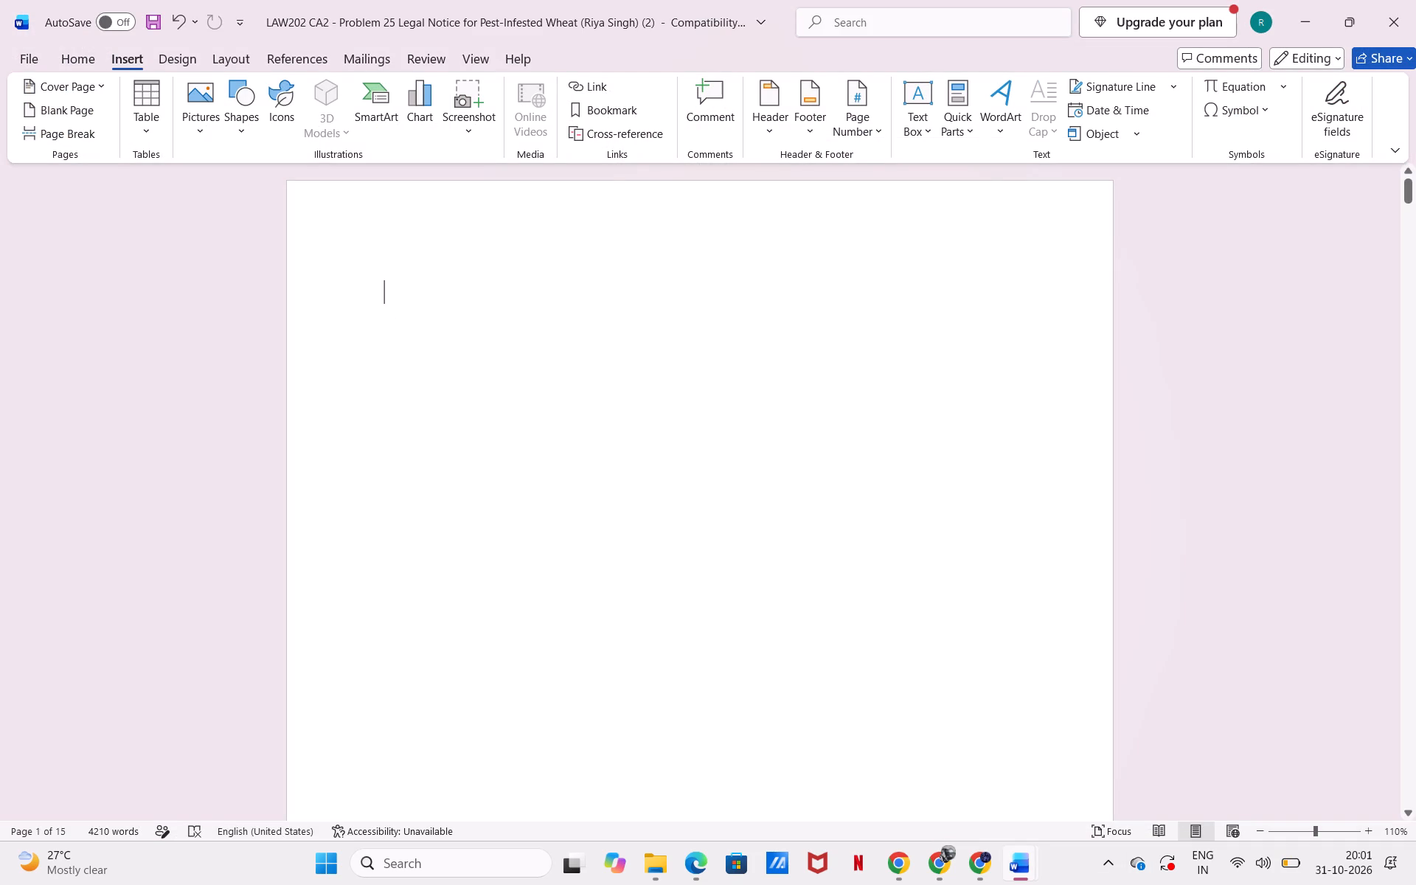
{"action": "key", "text": "ctrl+v"}
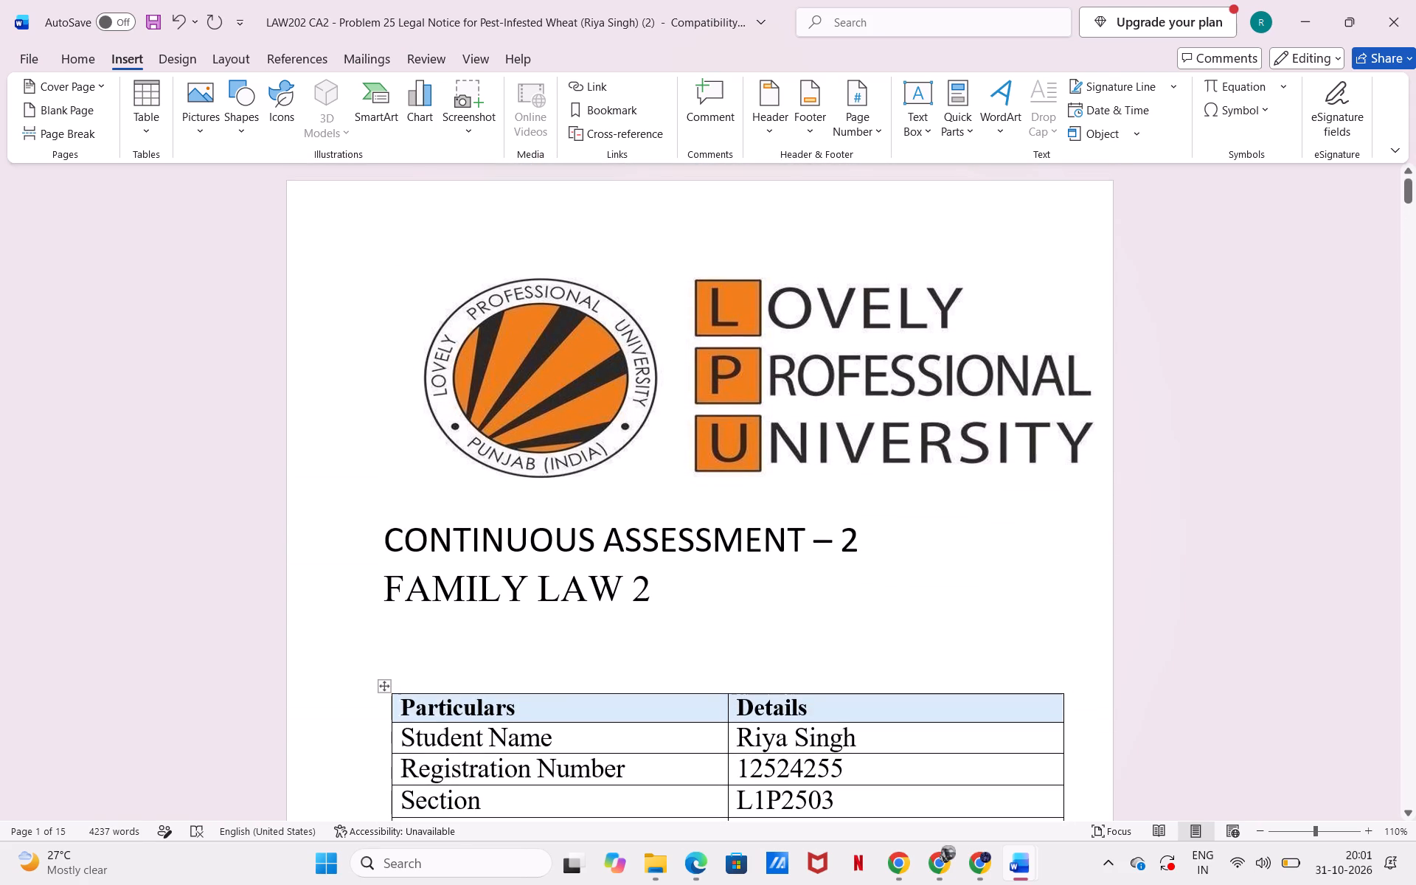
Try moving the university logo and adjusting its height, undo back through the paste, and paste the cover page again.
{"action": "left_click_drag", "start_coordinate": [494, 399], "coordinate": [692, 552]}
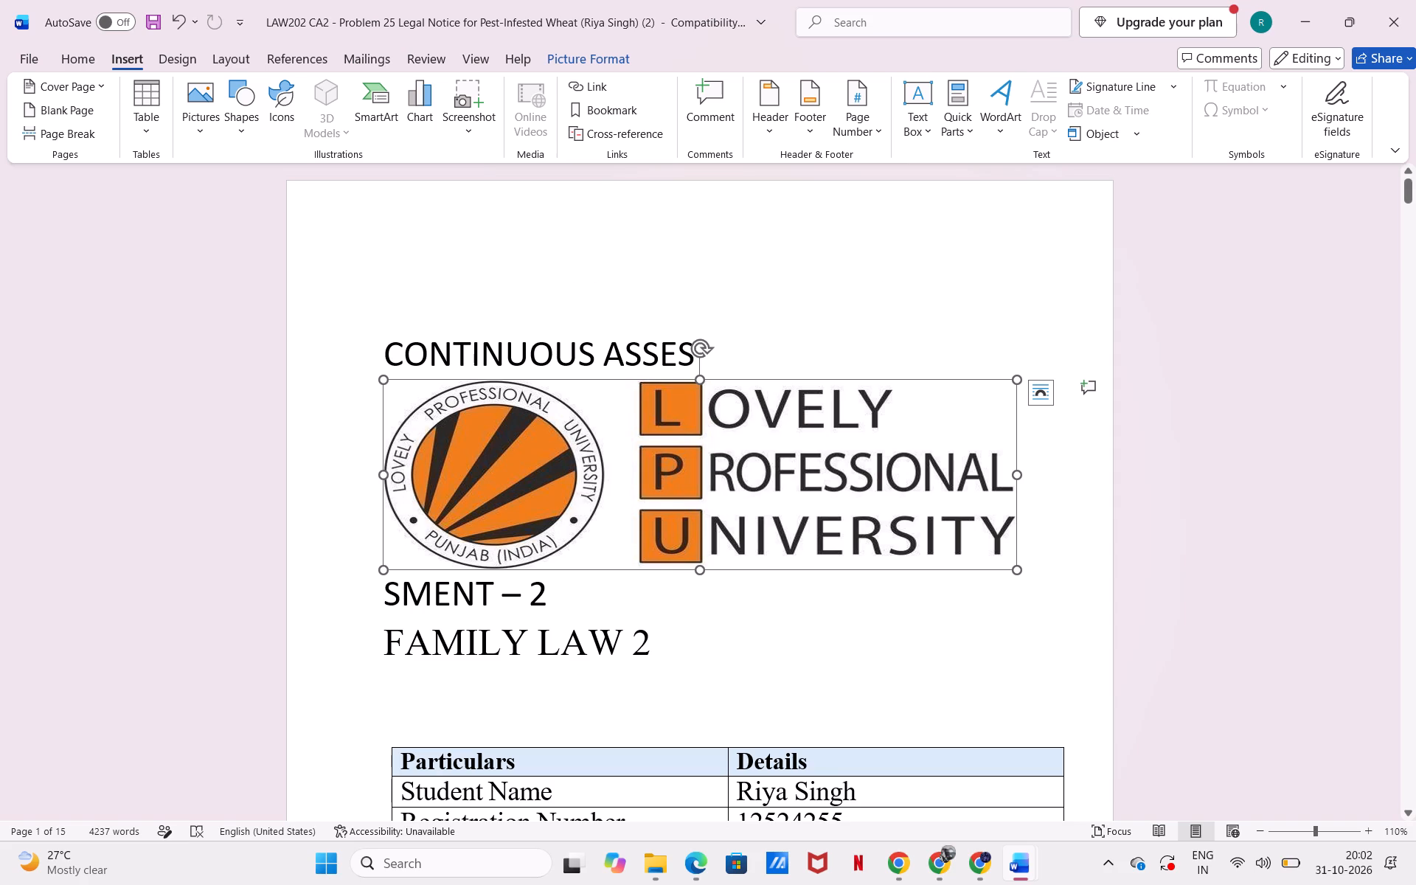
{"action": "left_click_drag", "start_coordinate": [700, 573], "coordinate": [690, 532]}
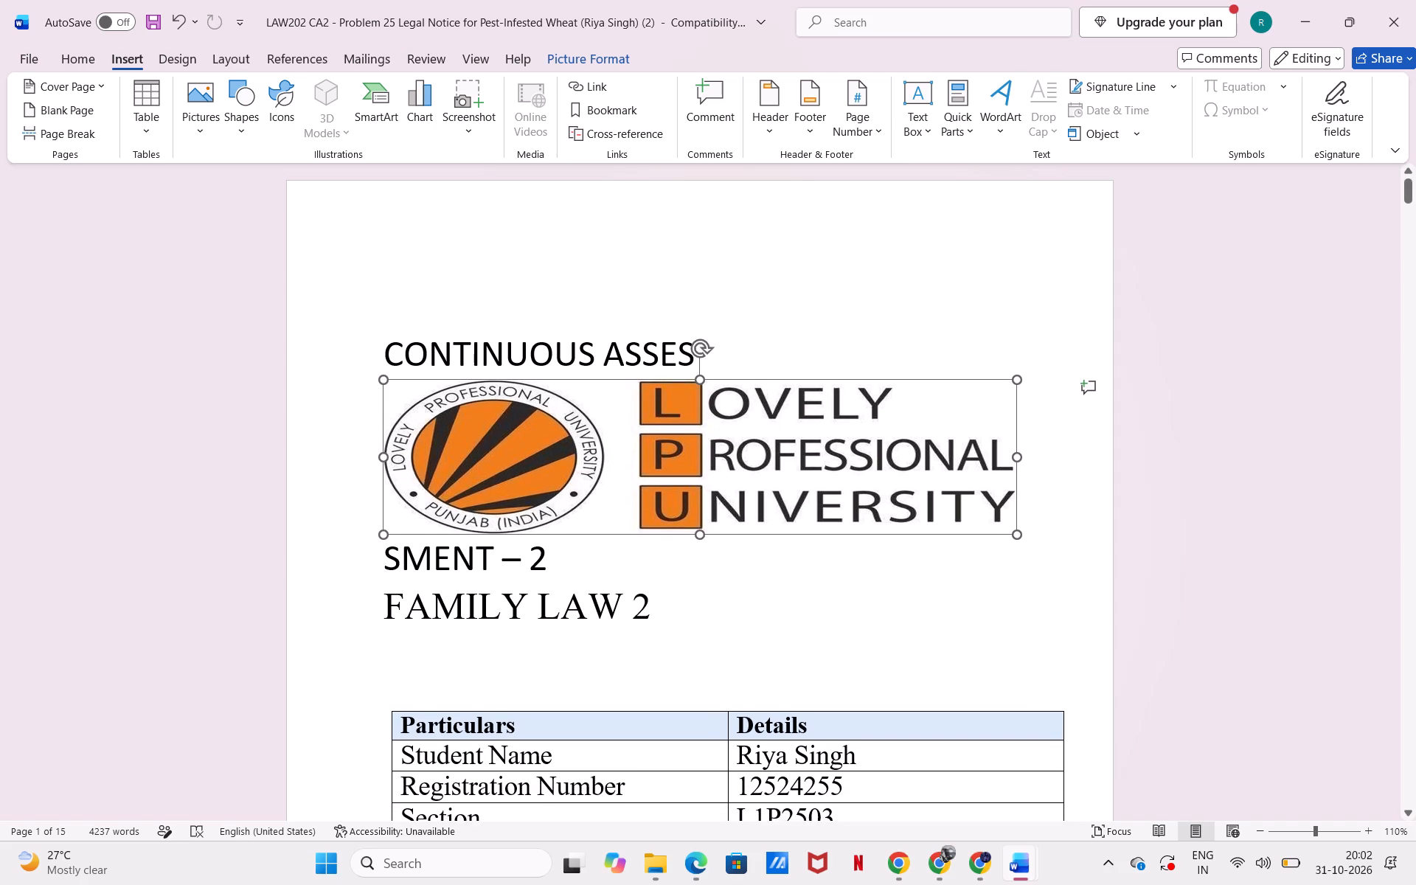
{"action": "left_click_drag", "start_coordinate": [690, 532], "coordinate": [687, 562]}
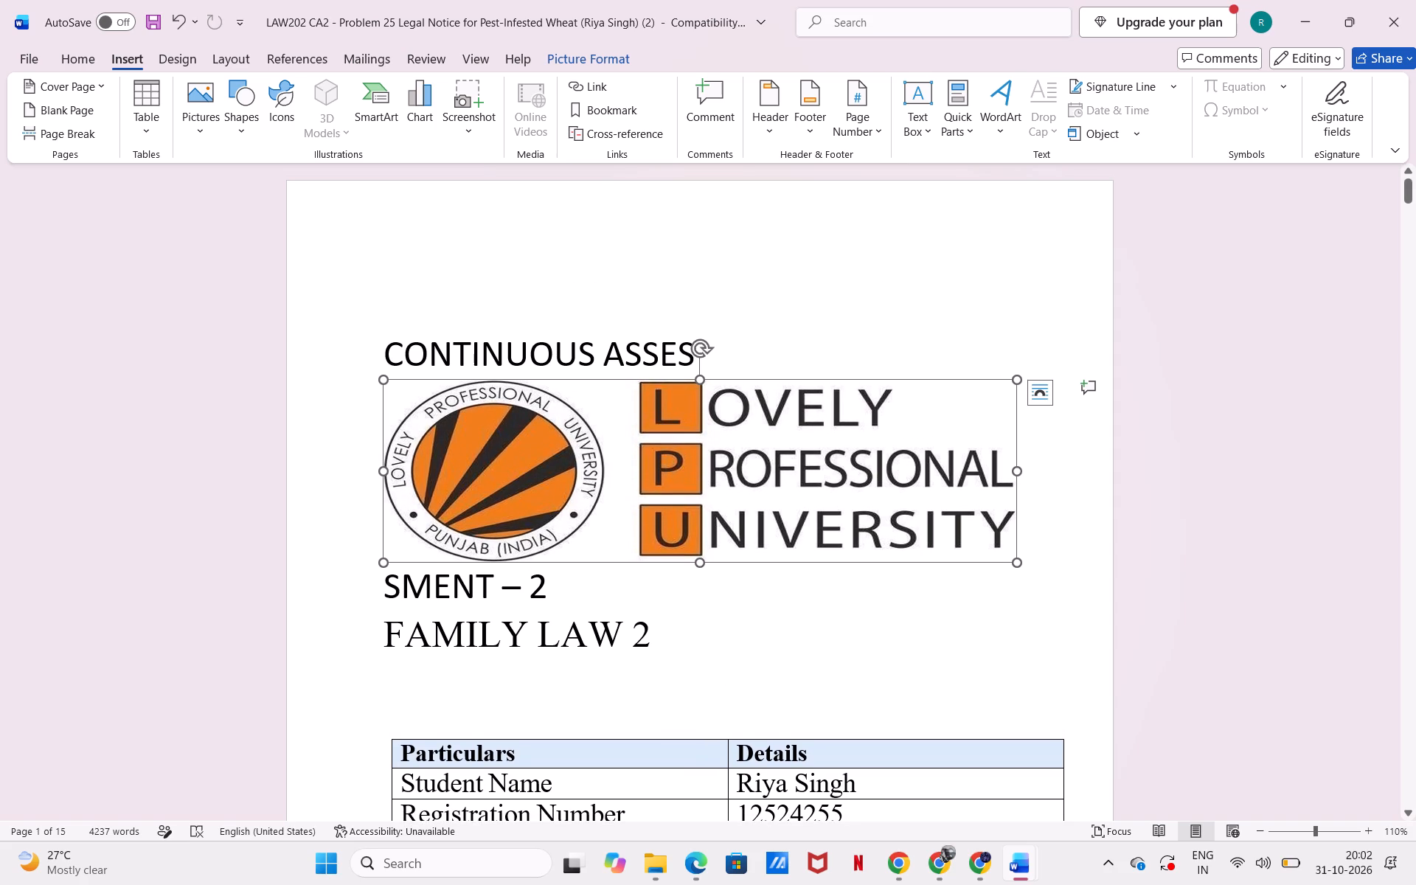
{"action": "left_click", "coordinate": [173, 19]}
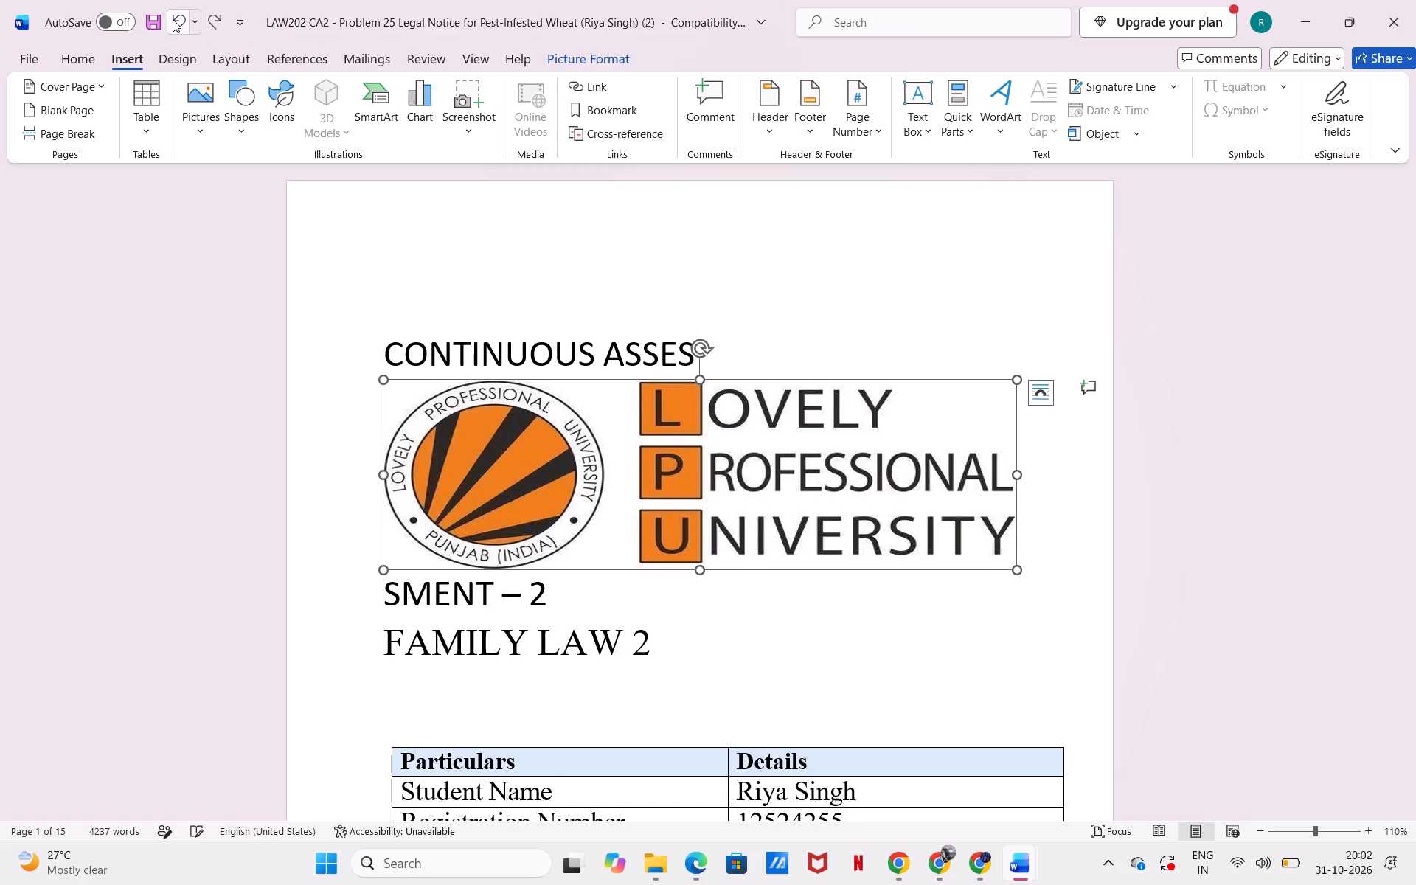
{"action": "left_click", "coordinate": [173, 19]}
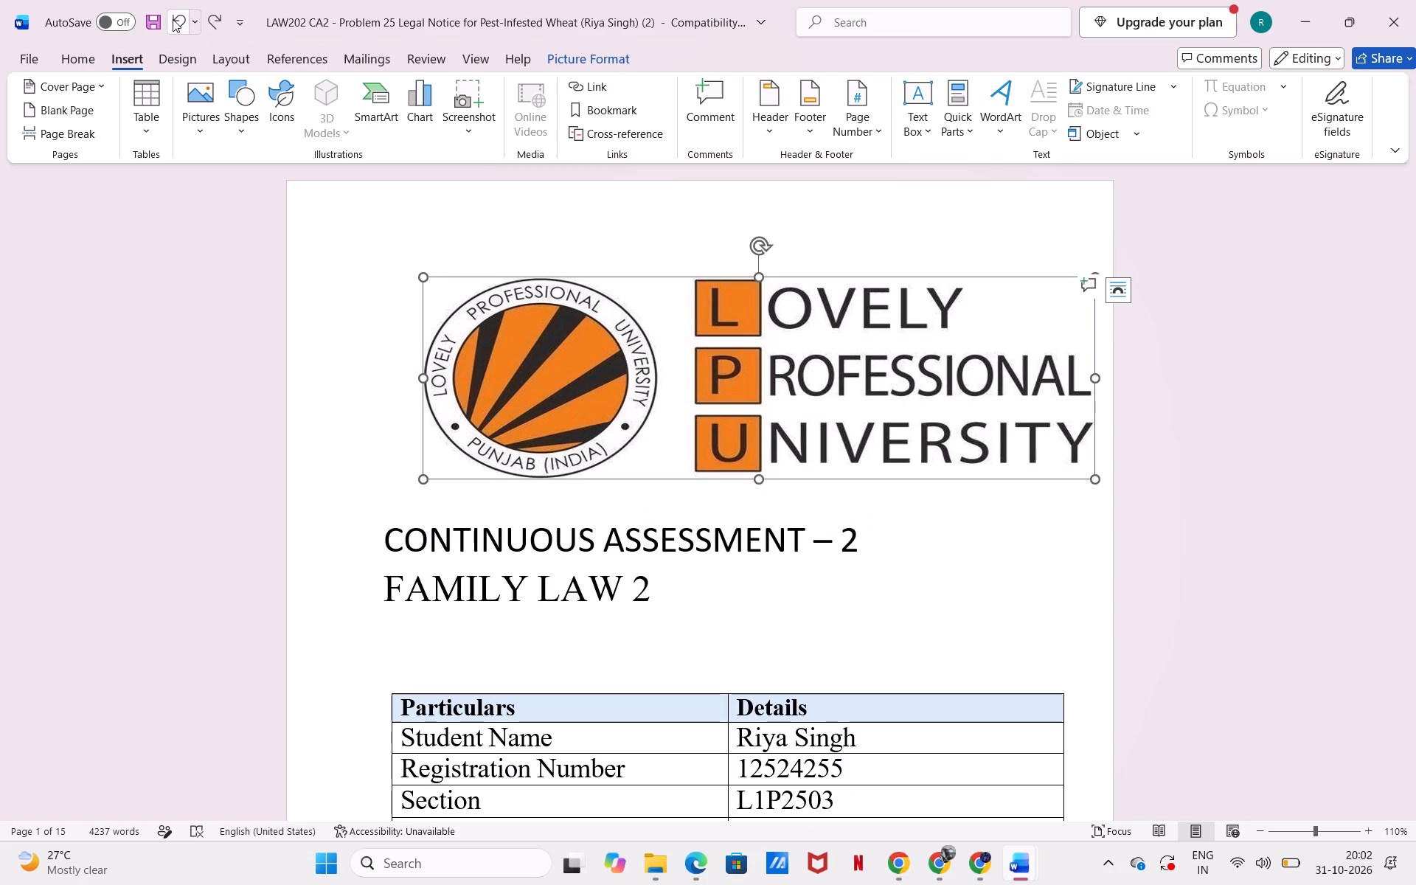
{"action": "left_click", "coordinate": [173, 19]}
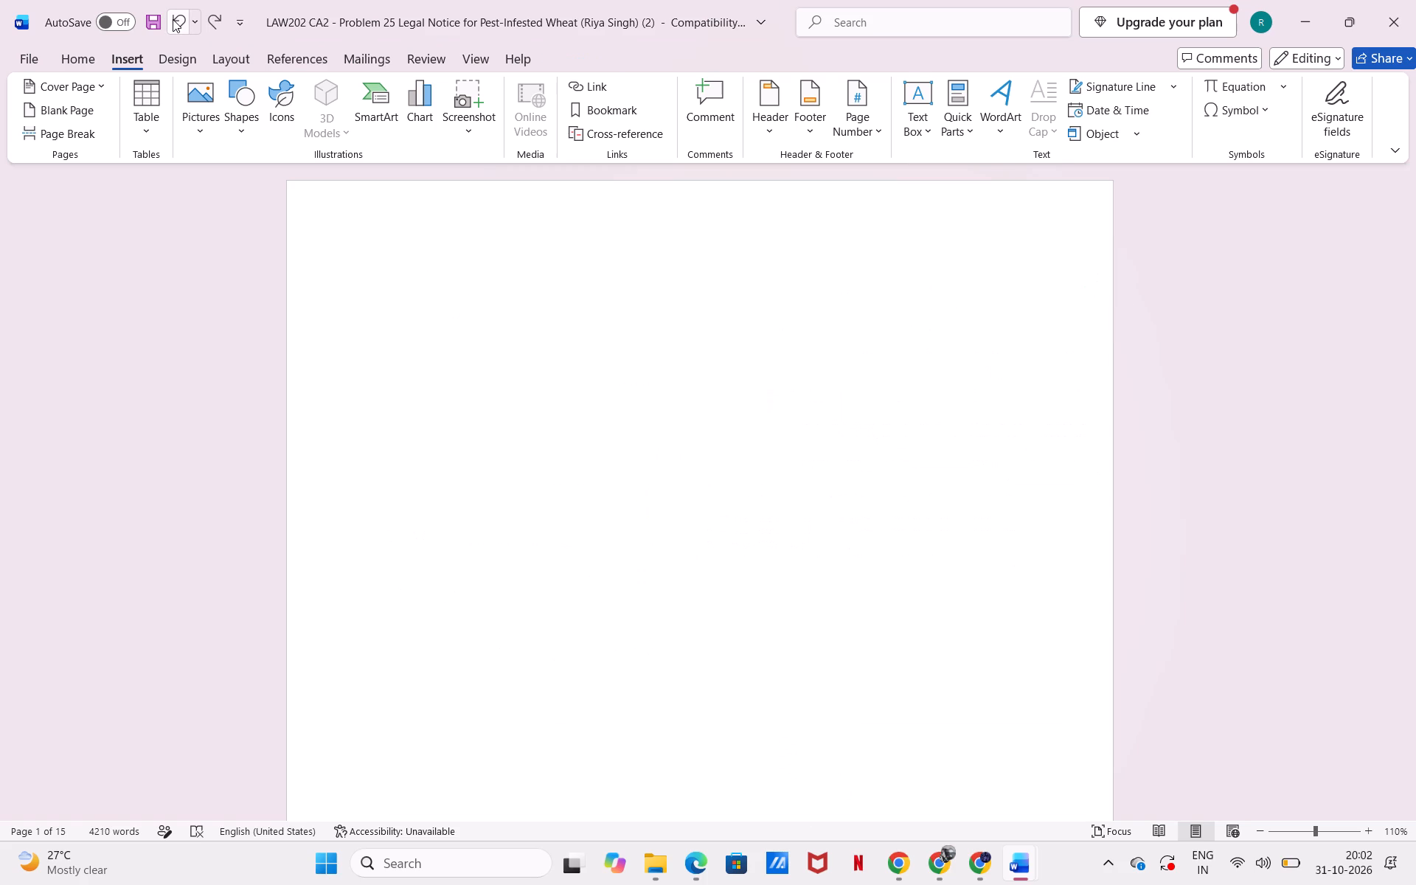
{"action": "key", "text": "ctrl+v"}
Narrow the university logo on the cover page so it fits within the page's text margins.
{"action": "scroll", "coordinate": [173, 19], "scroll_direction": "up", "scroll_amount": 1}
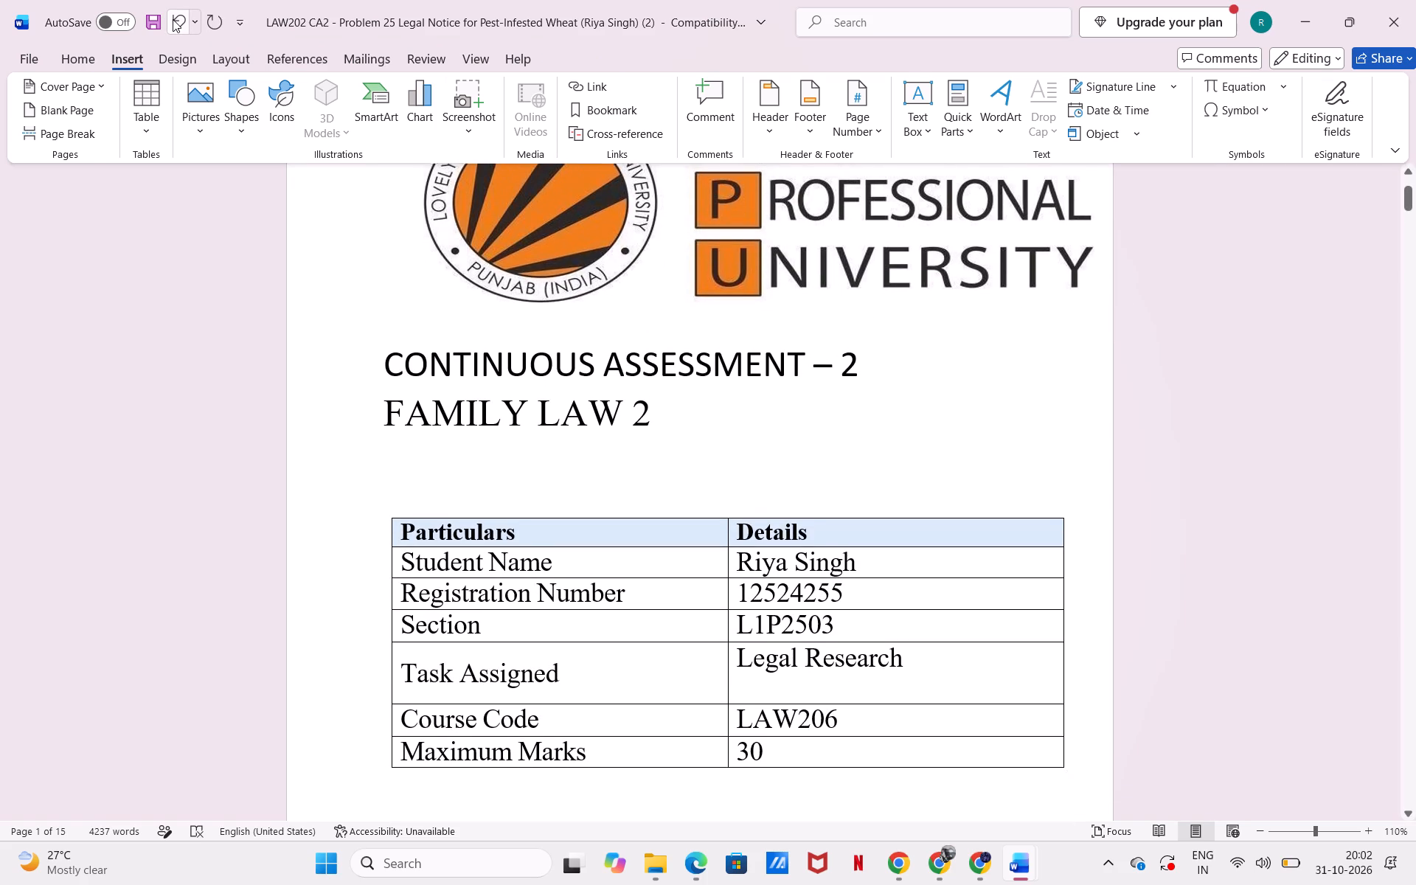
{"action": "scroll", "coordinate": [173, 19], "scroll_direction": "up", "scroll_amount": 2}
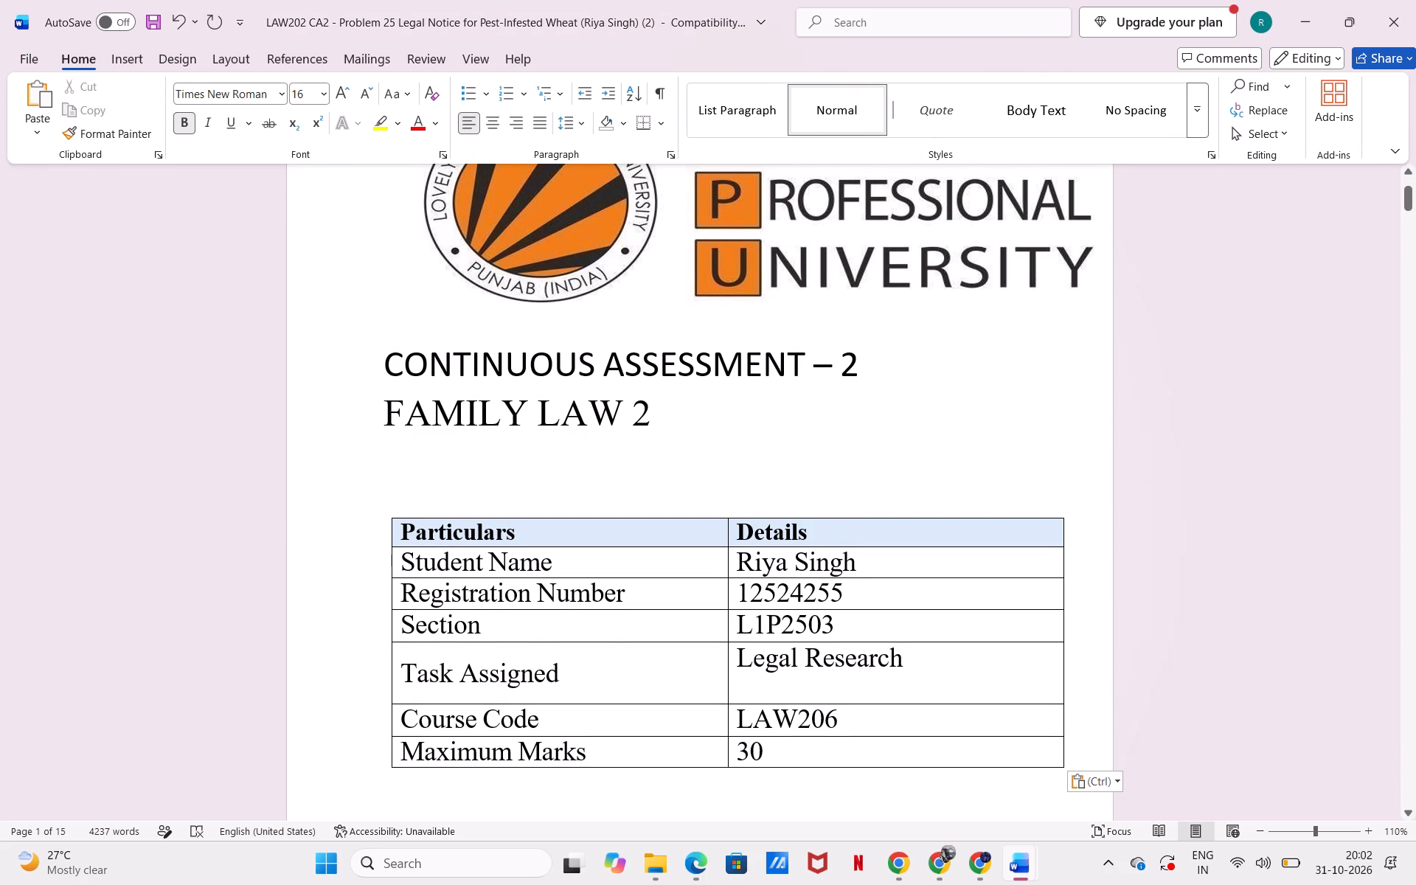
{"action": "scroll", "coordinate": [586, 323], "scroll_direction": "up", "scroll_amount": 1}
{"action": "left_click", "coordinate": [586, 323]}
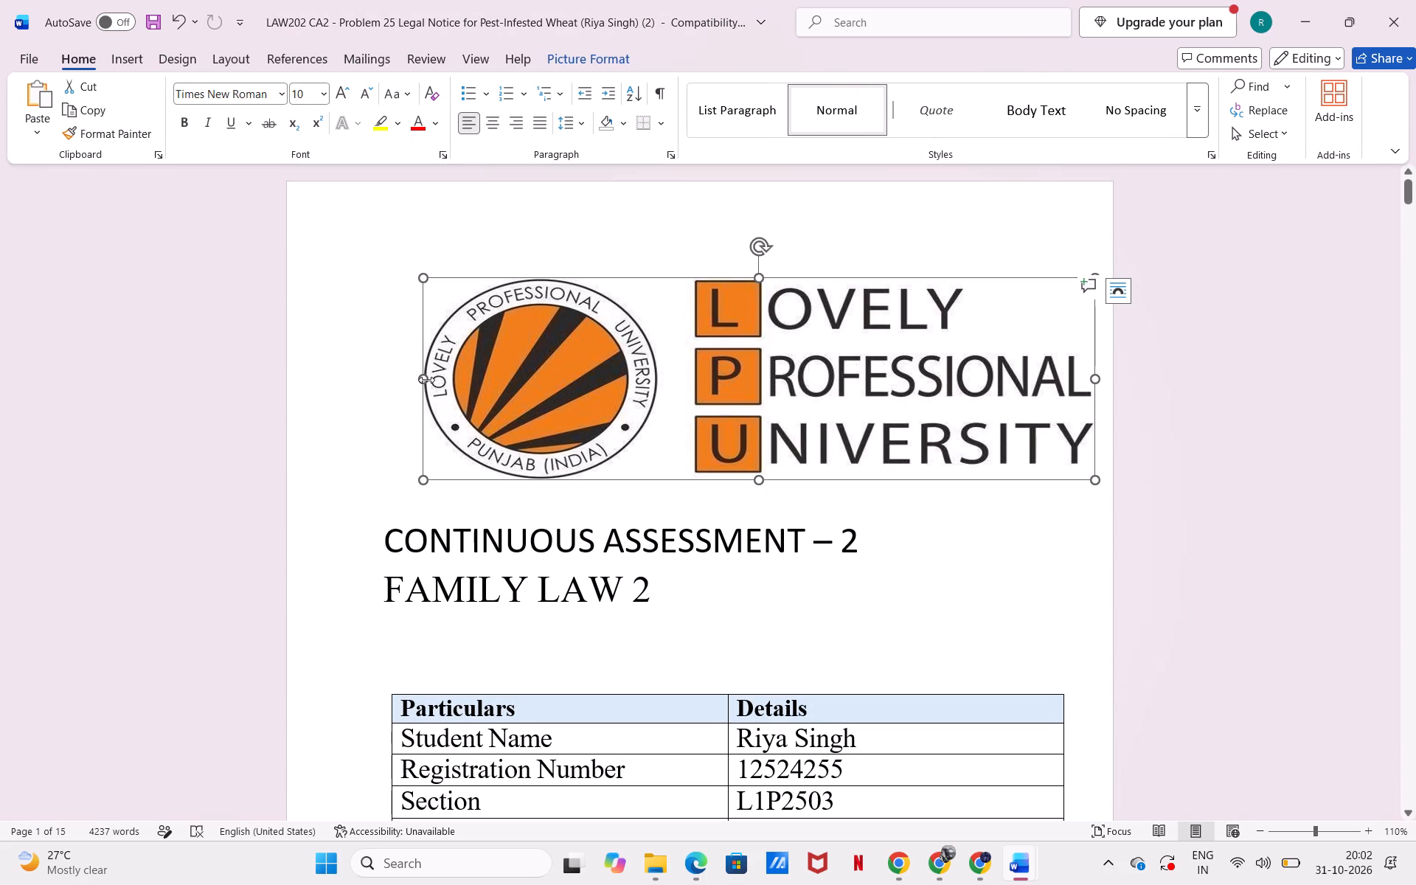
{"action": "left_click_drag", "start_coordinate": [424, 380], "coordinate": [514, 385]}
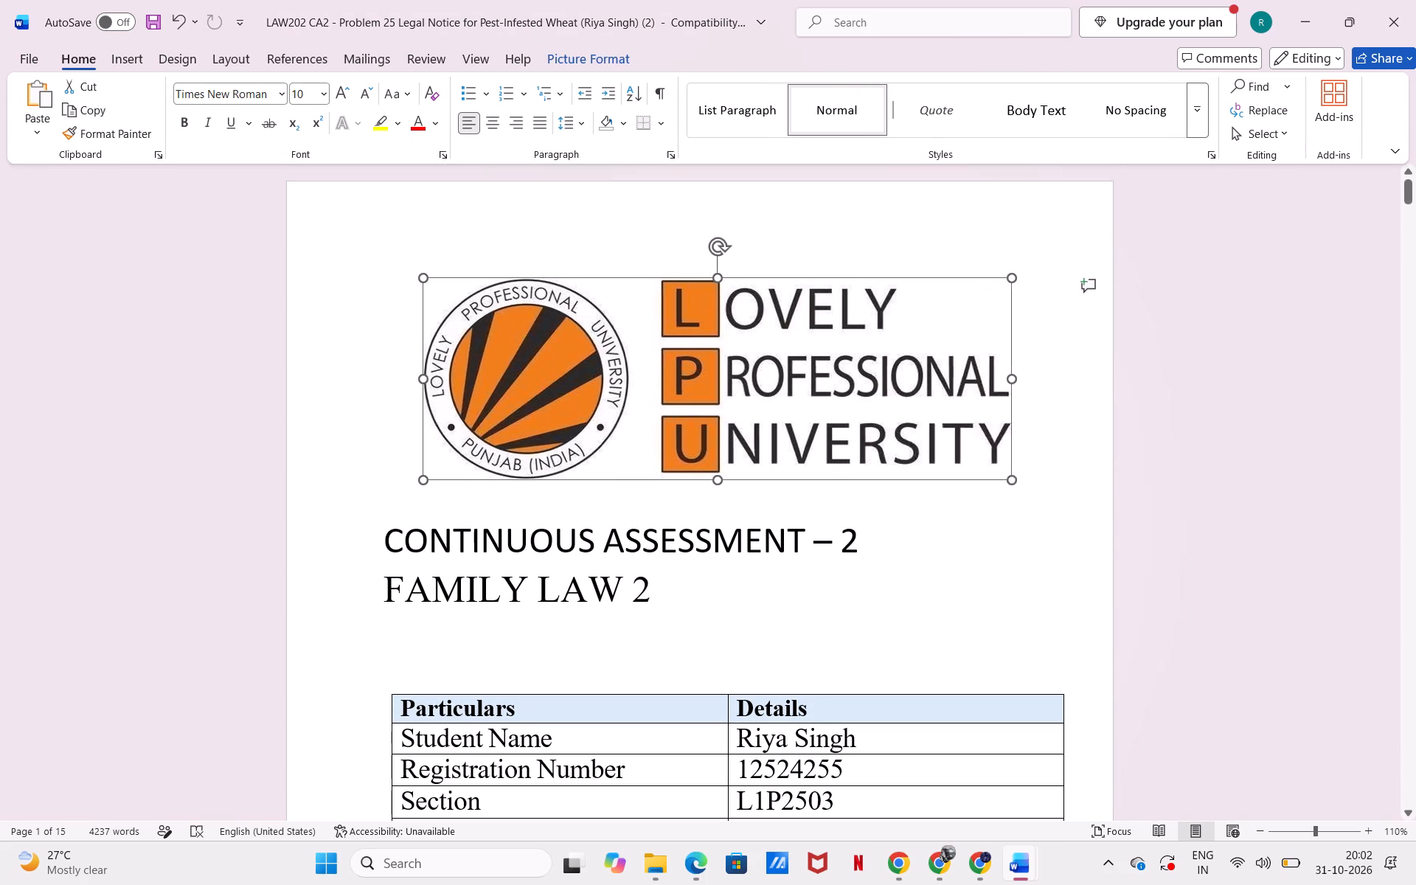
{"action": "left_click_drag", "start_coordinate": [514, 385], "coordinate": [590, 404]}
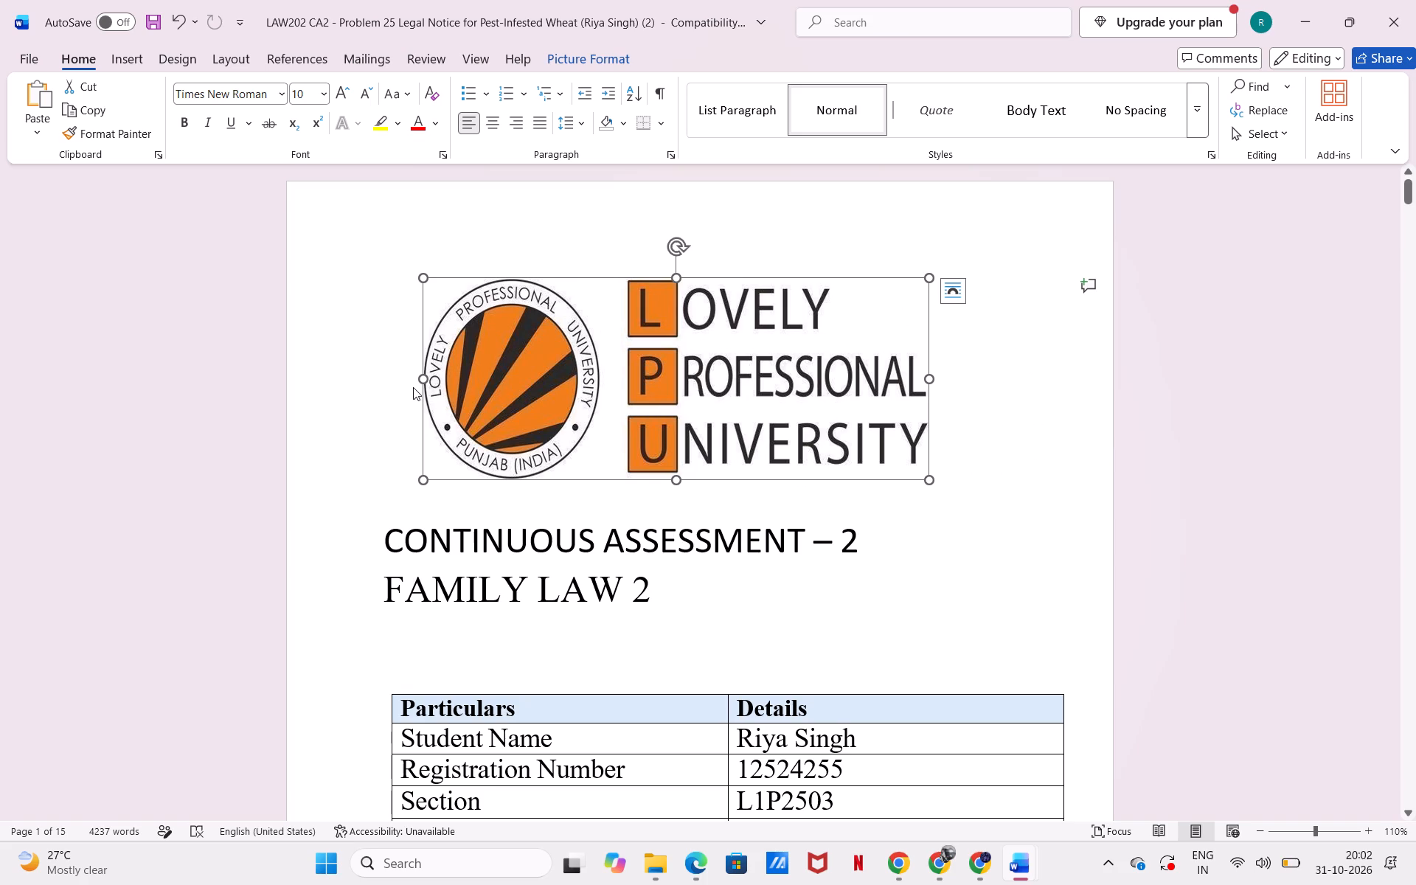
{"action": "left_click_drag", "start_coordinate": [426, 381], "coordinate": [386, 371]}
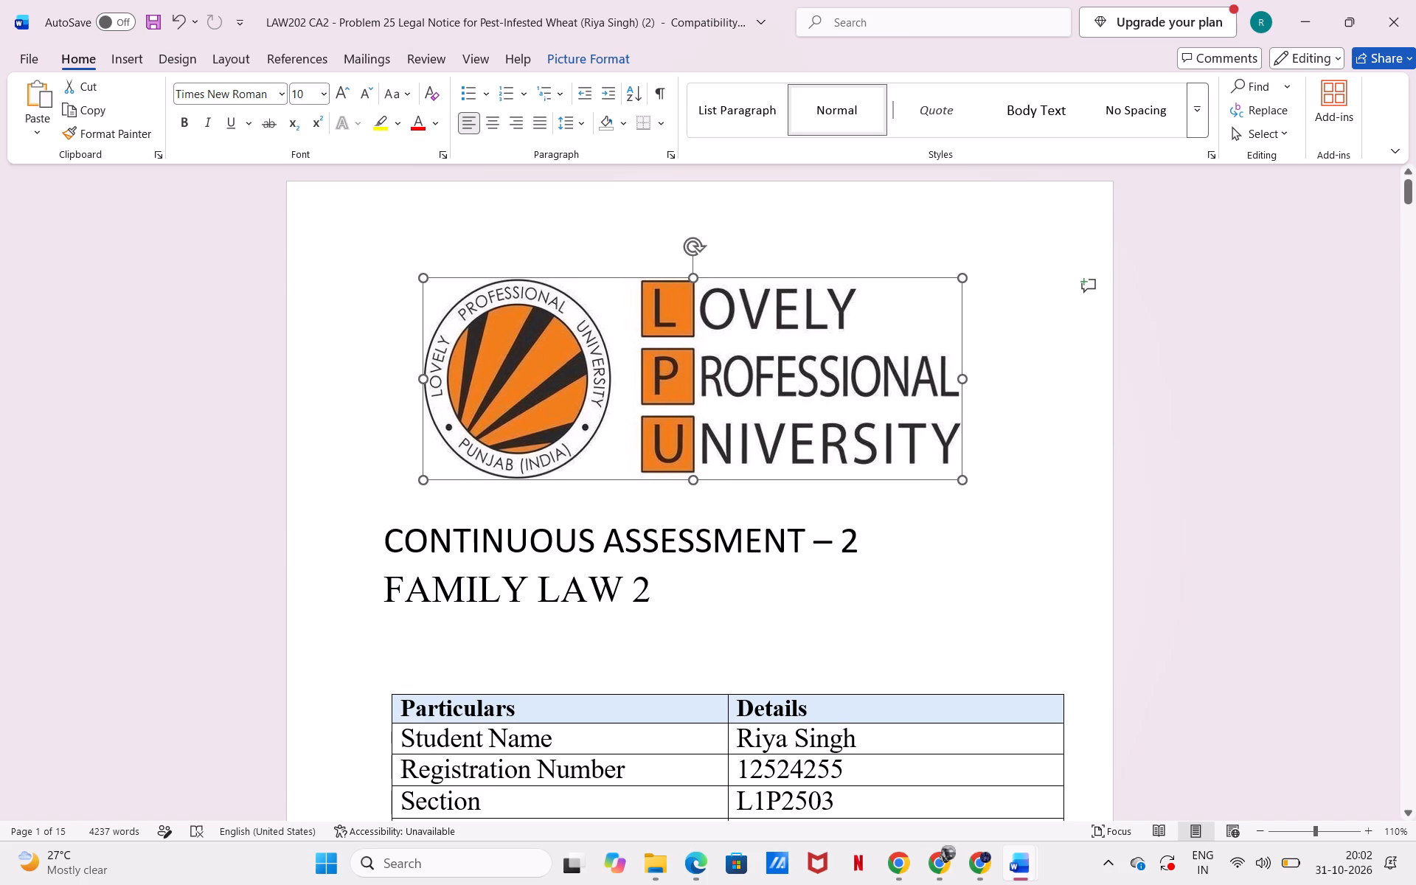
{"action": "left_click_drag", "start_coordinate": [386, 371], "coordinate": [377, 370]}
{"action": "left_click", "coordinate": [1162, 468]}
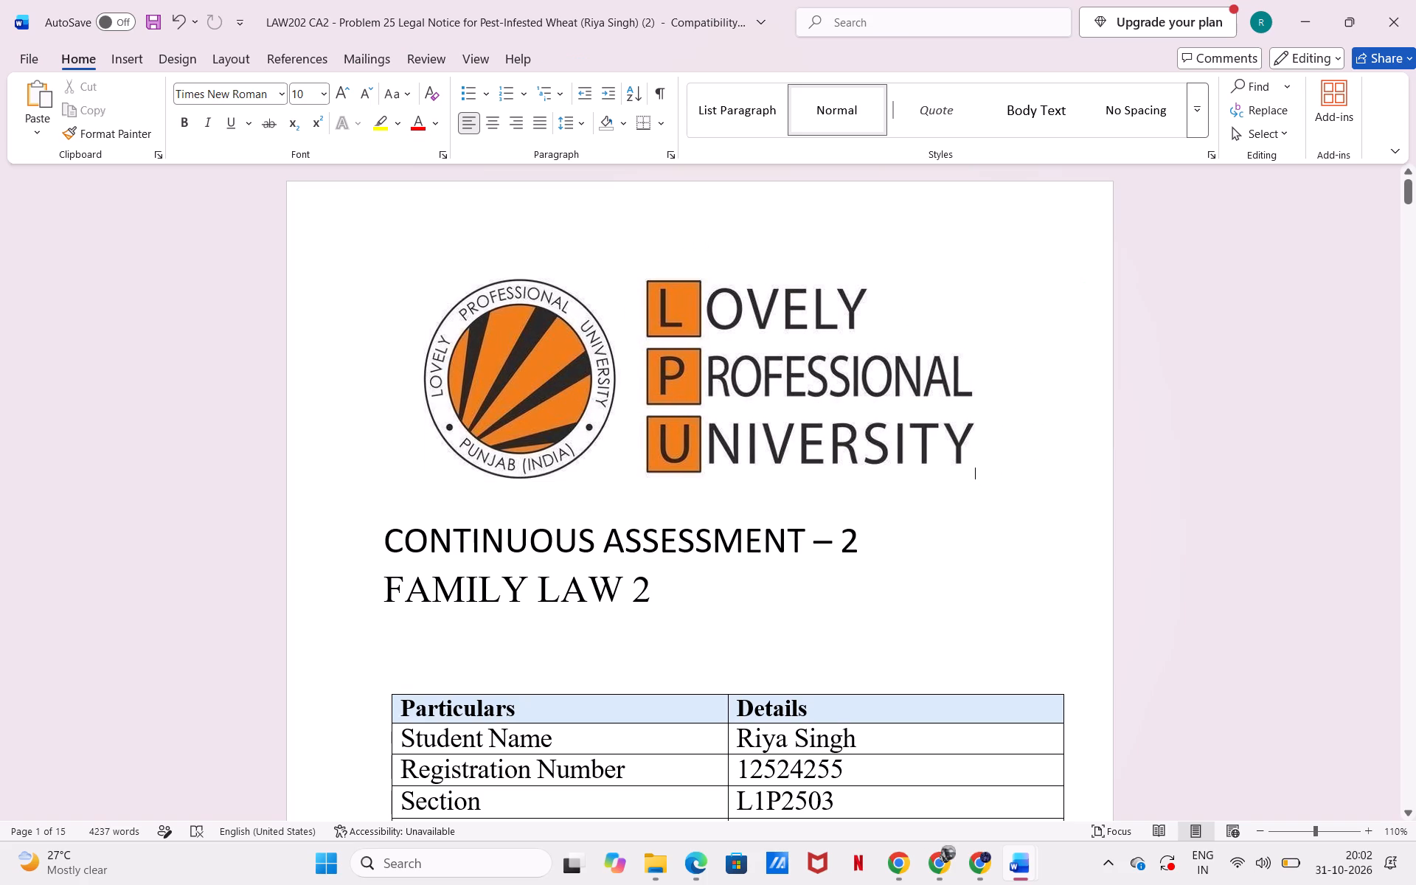
Replace the subject line FAMILY LAW 2 under the Continuous Assessment heading with SPECIAL CONTRACT.
{"action": "scroll", "coordinate": [1162, 468], "scroll_direction": "down", "scroll_amount": 1}
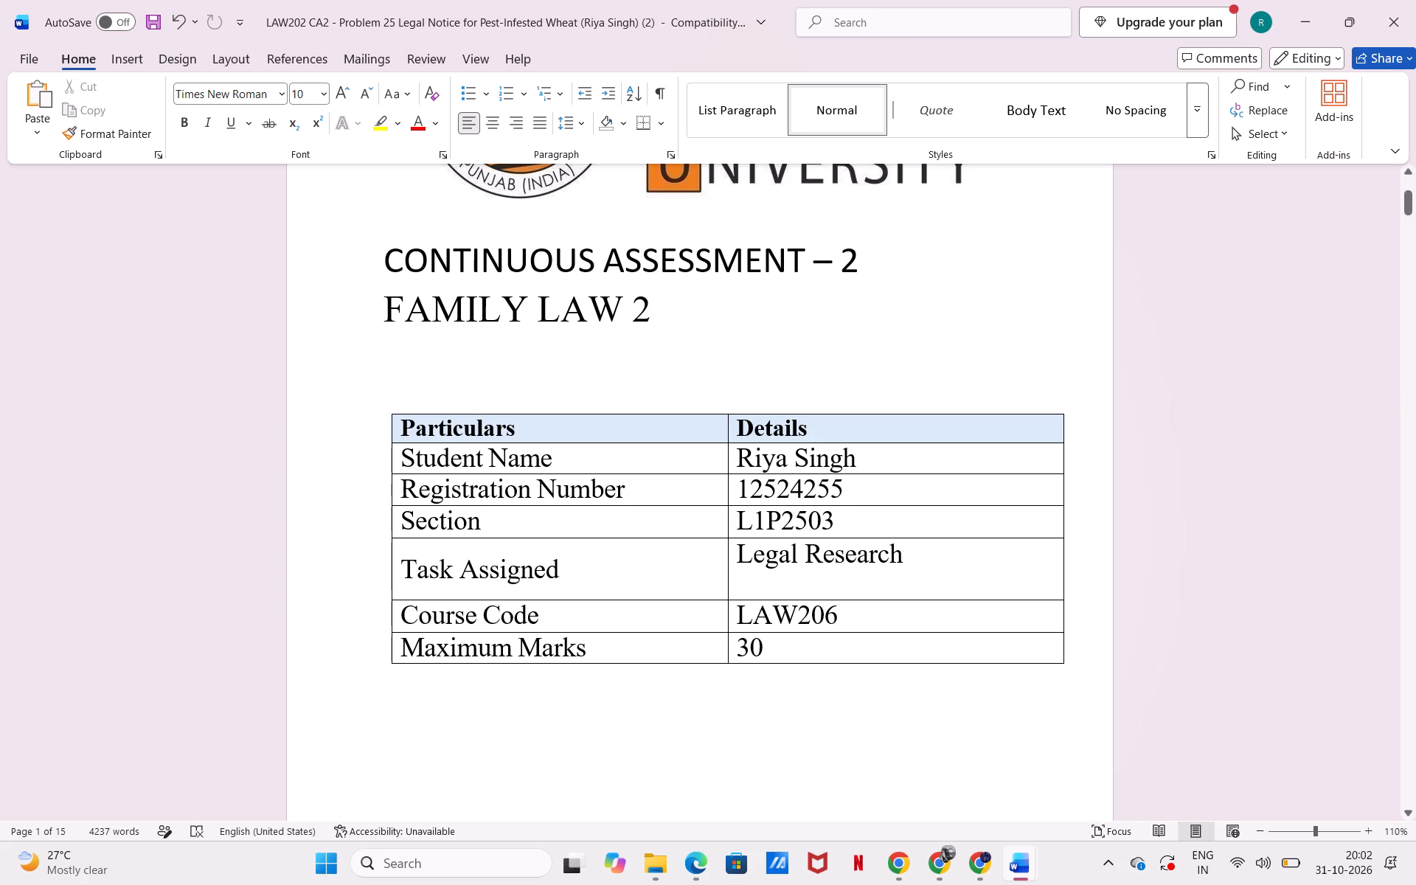
{"action": "left_click", "coordinate": [530, 307]}
{"action": "key", "text": "BackSpace"}
{"action": "key", "text": "BackSpace"}
{"action": "key", "text": "BackSpace"}
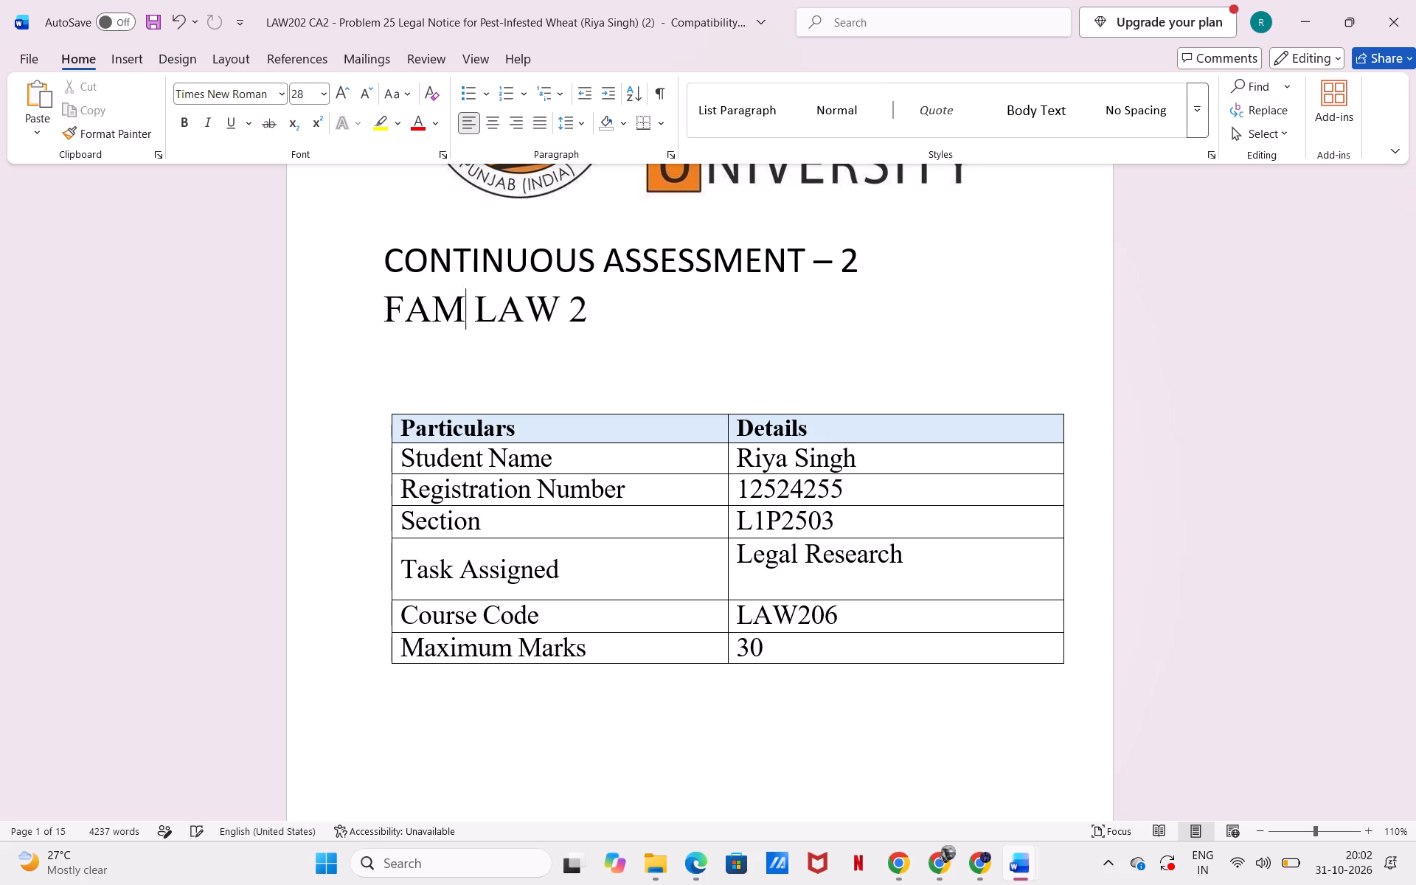
{"action": "key", "text": "BackSpace"}
{"action": "key", "text": "BackSpace"}
{"action": "key", "text": "BackSpace"}
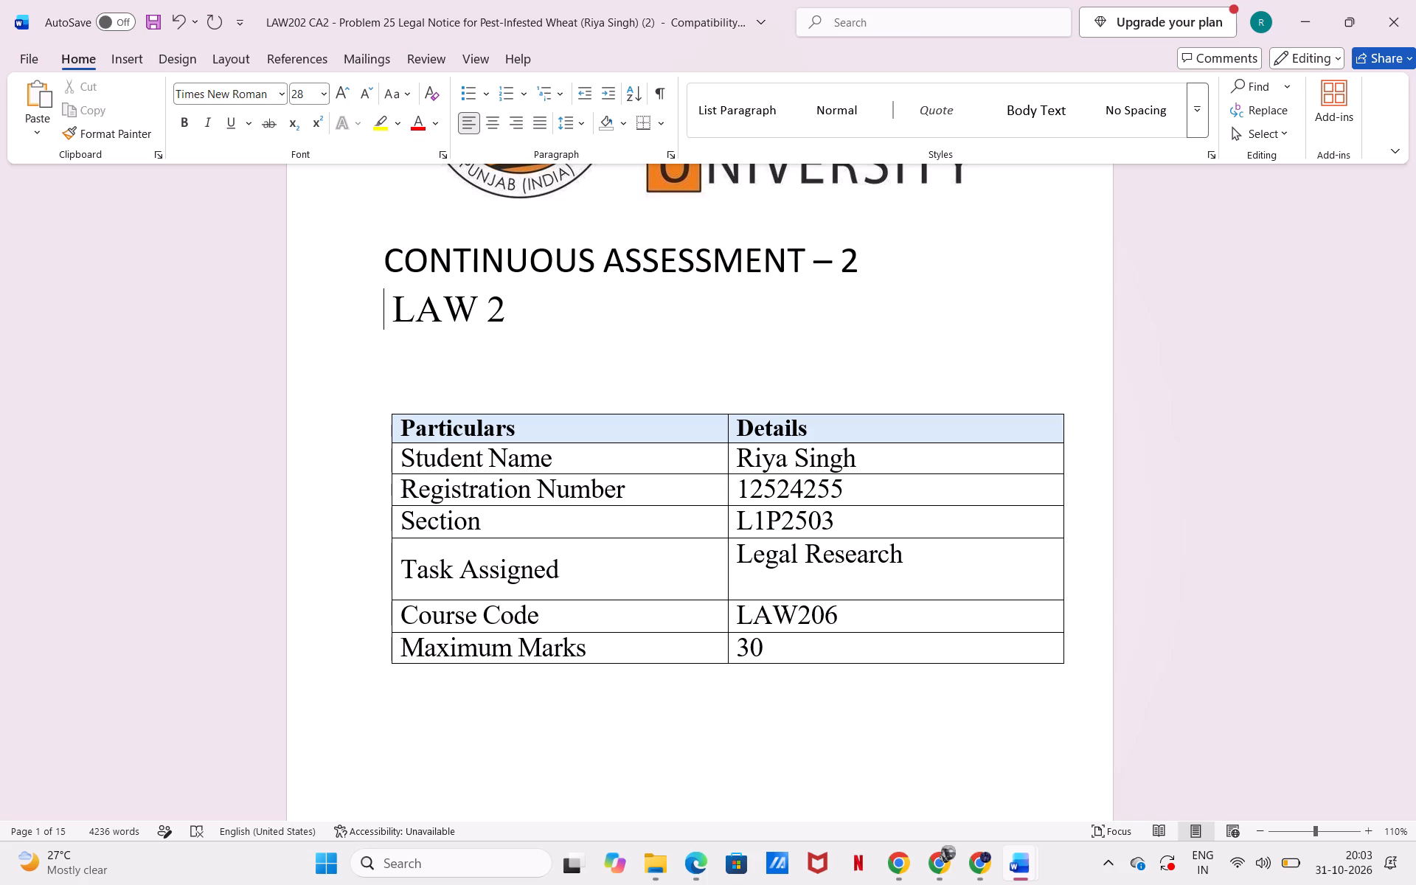
{"action": "left_click", "coordinate": [490, 316]}
{"action": "key", "text": "BackSpace"}
{"action": "key", "text": "BackSpace"}
{"action": "key", "text": "BackSpace"}
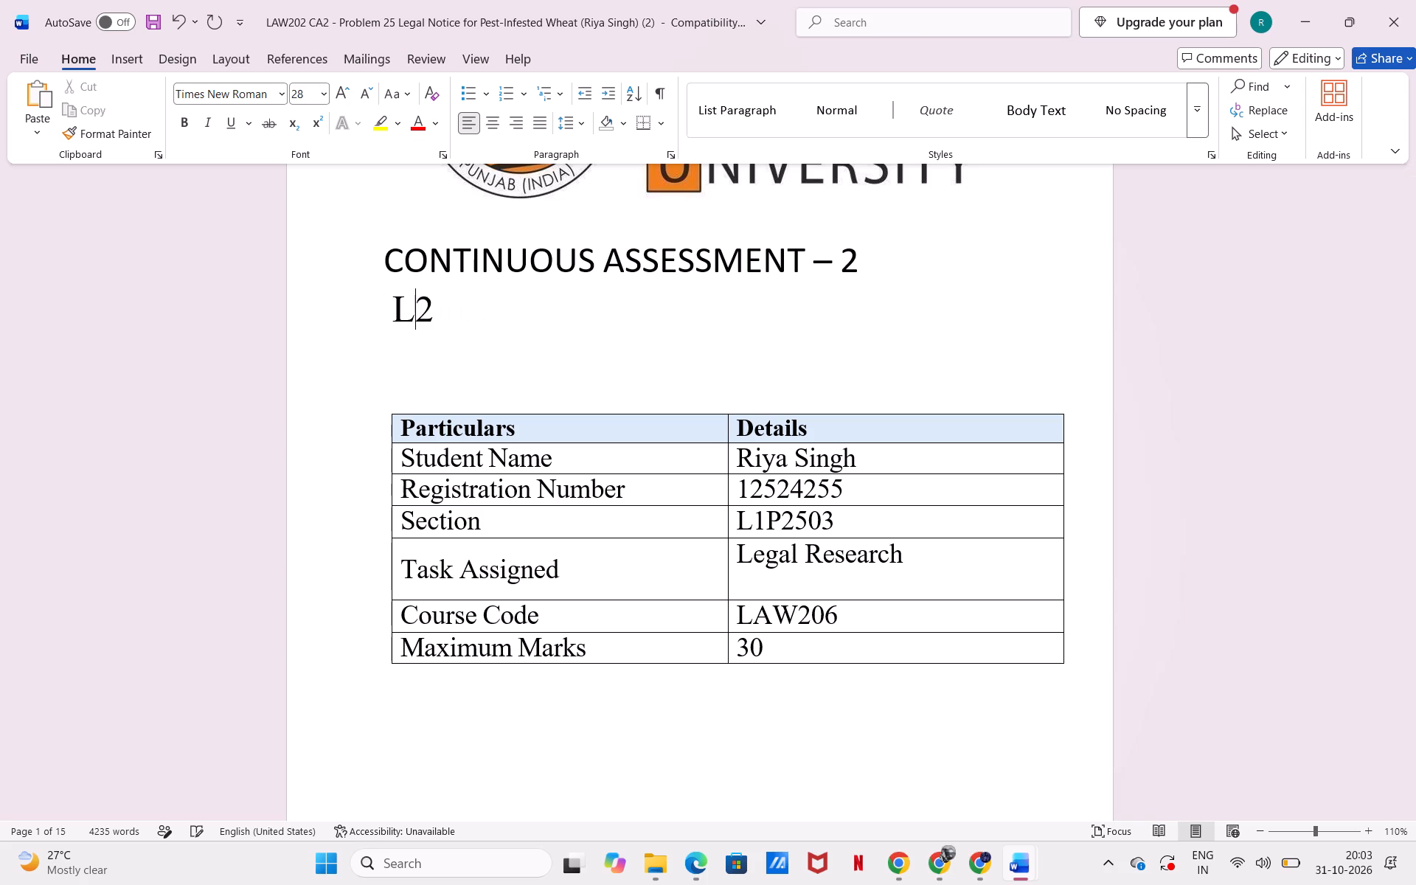
{"action": "key", "text": "BackSpace"}
{"action": "key", "text": "Right"}
{"action": "key", "text": "BackSpace"}
{"action": "type", "text": "SPECIAL"}
{"action": "key", "text": "space"}
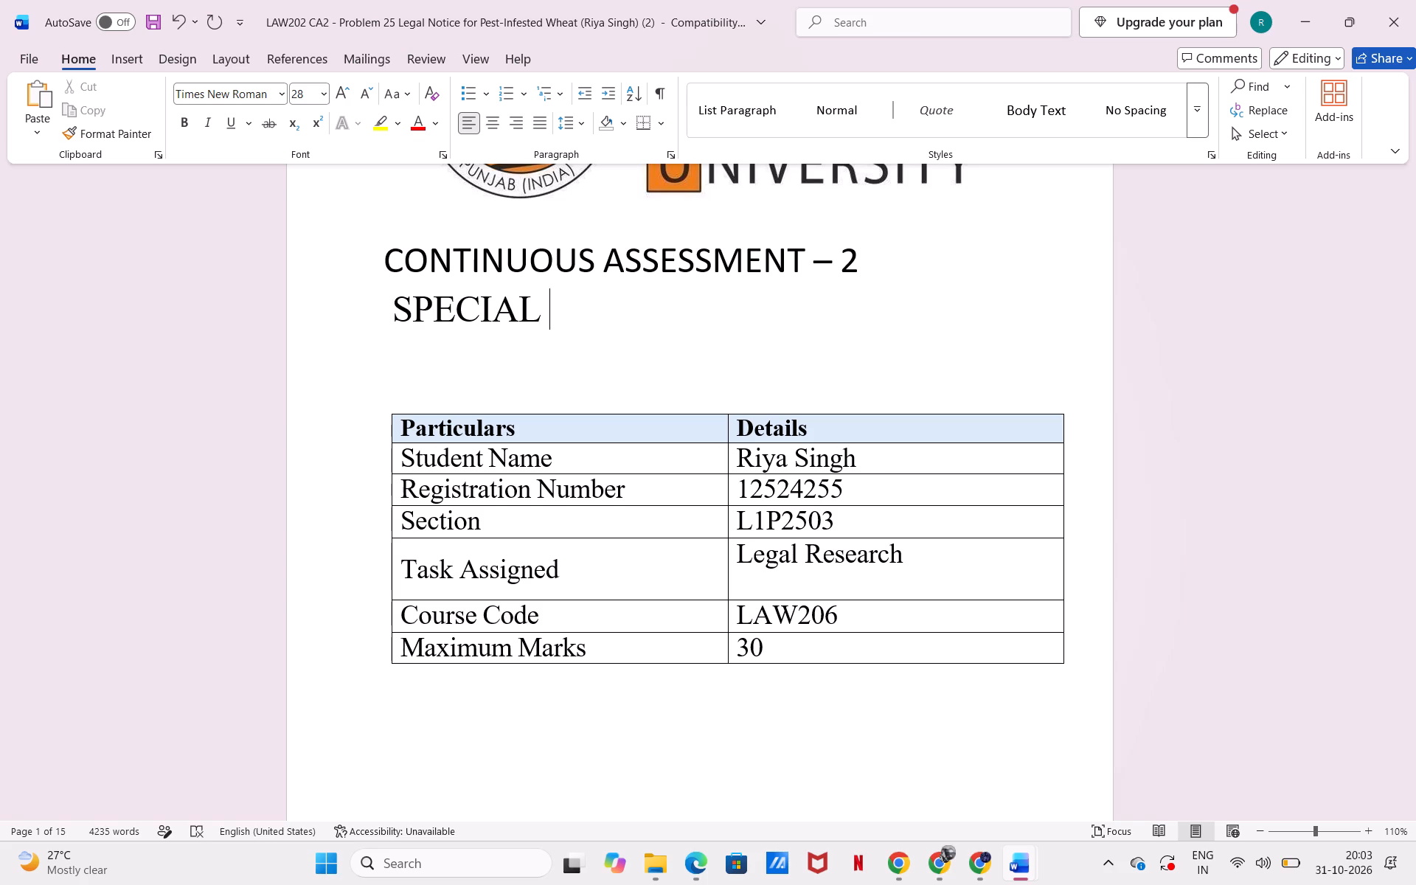
{"action": "type", "text": "CO"}
{"action": "type", "text": "NTRACT"}
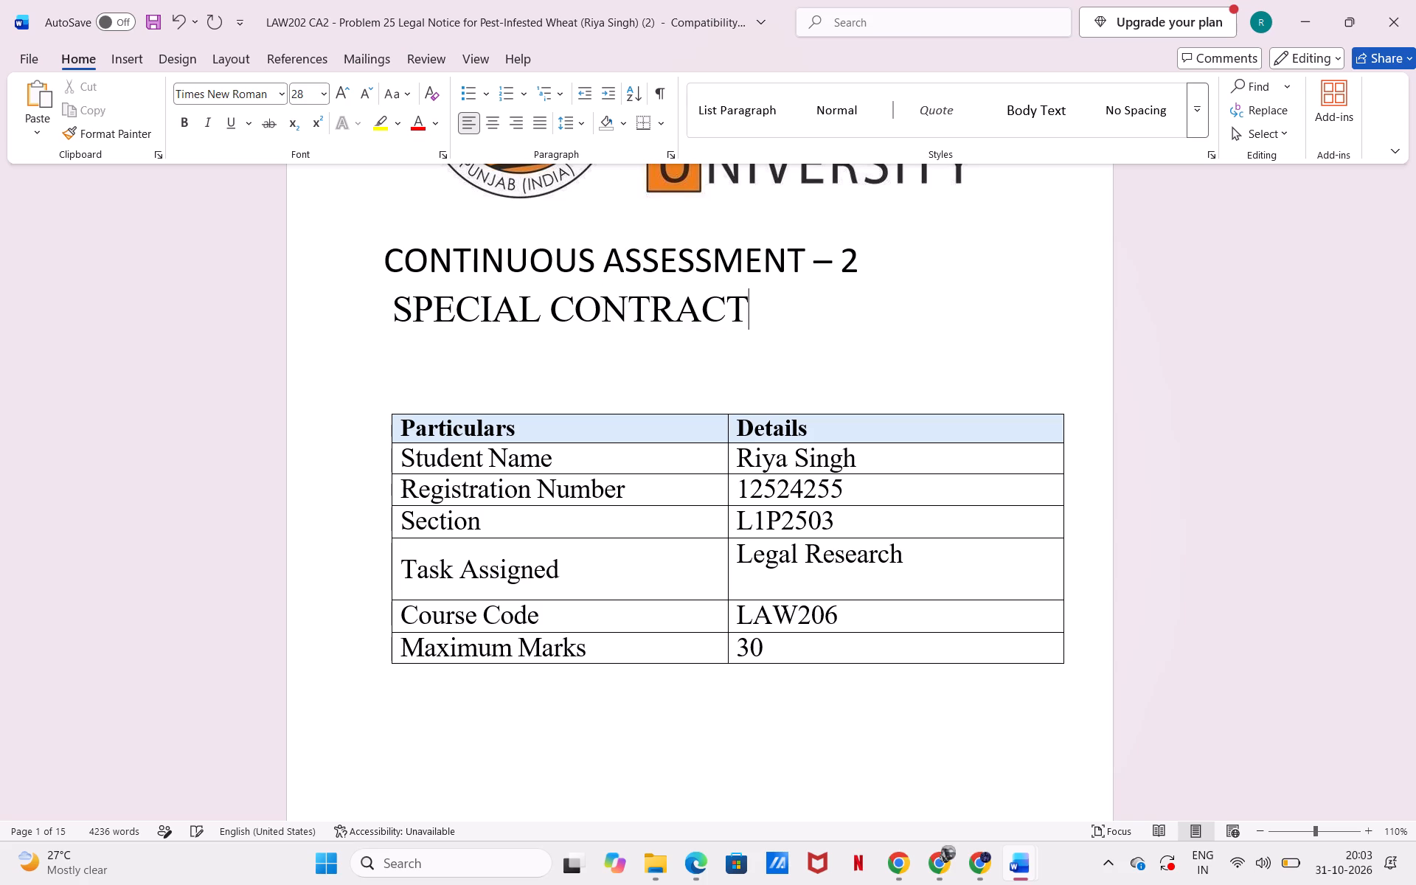
Remove the leading space before SPECIAL CONTRACT so the line aligns with the heading above it.
{"action": "left_click", "coordinate": [392, 313]}
{"action": "key", "text": "BackSpace"}
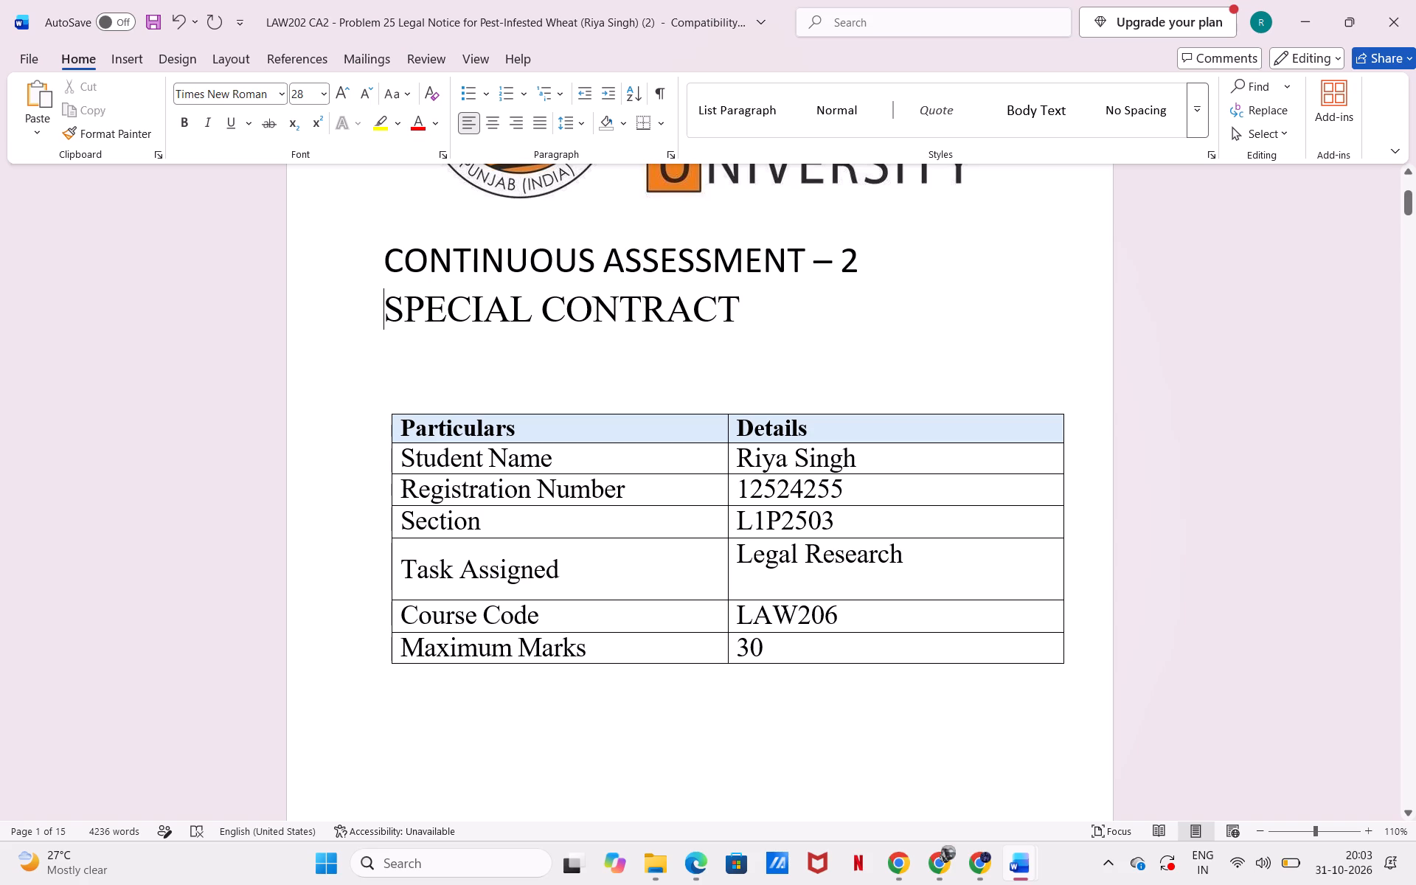
{"action": "left_click", "coordinate": [761, 316]}
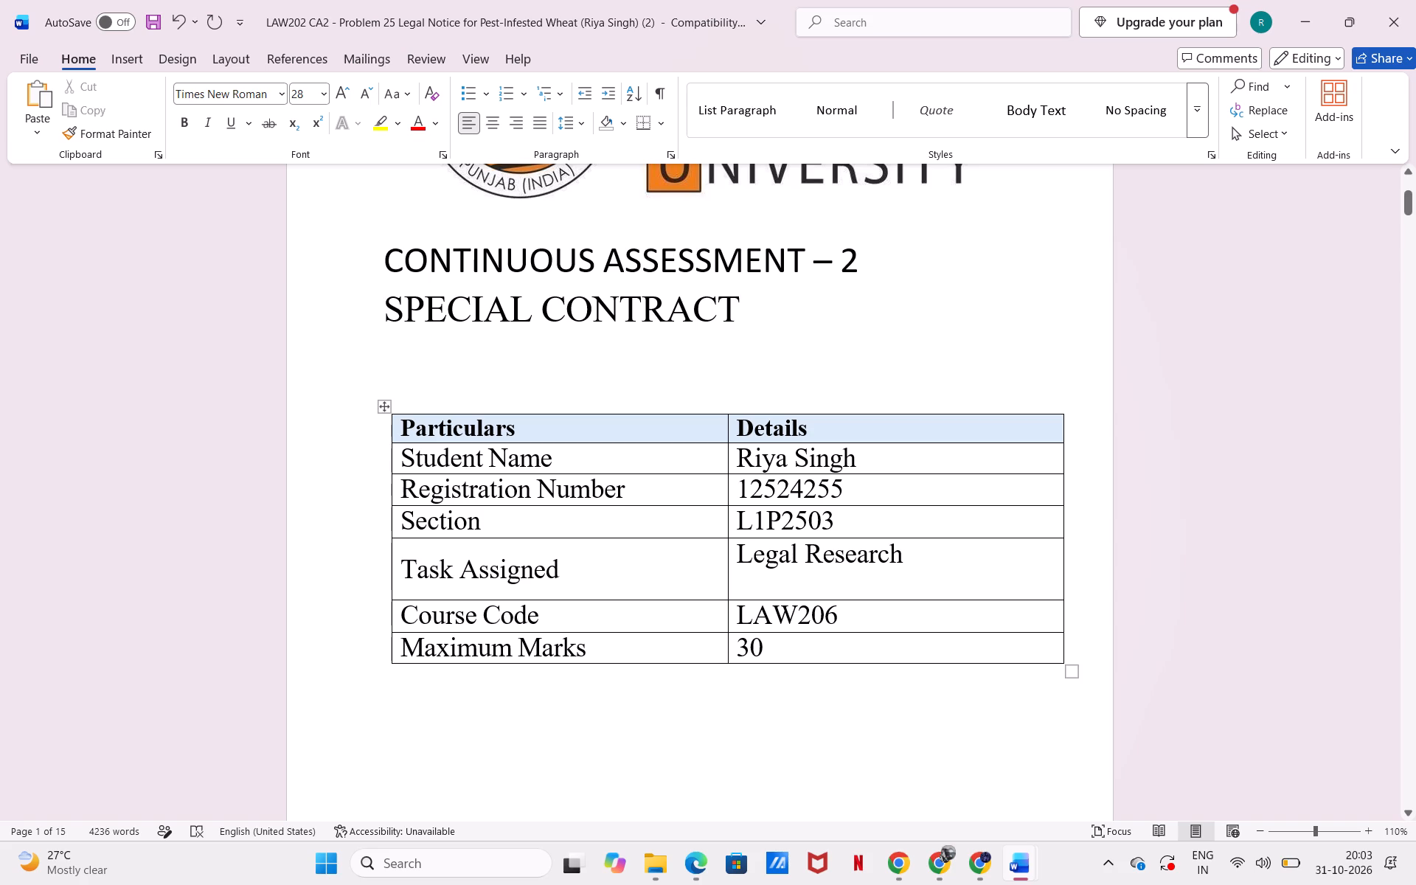
Change the Course Code in the cover page table to LAW202.
{"action": "left_click", "coordinate": [867, 613]}
{"action": "key", "text": "BackSpace"}
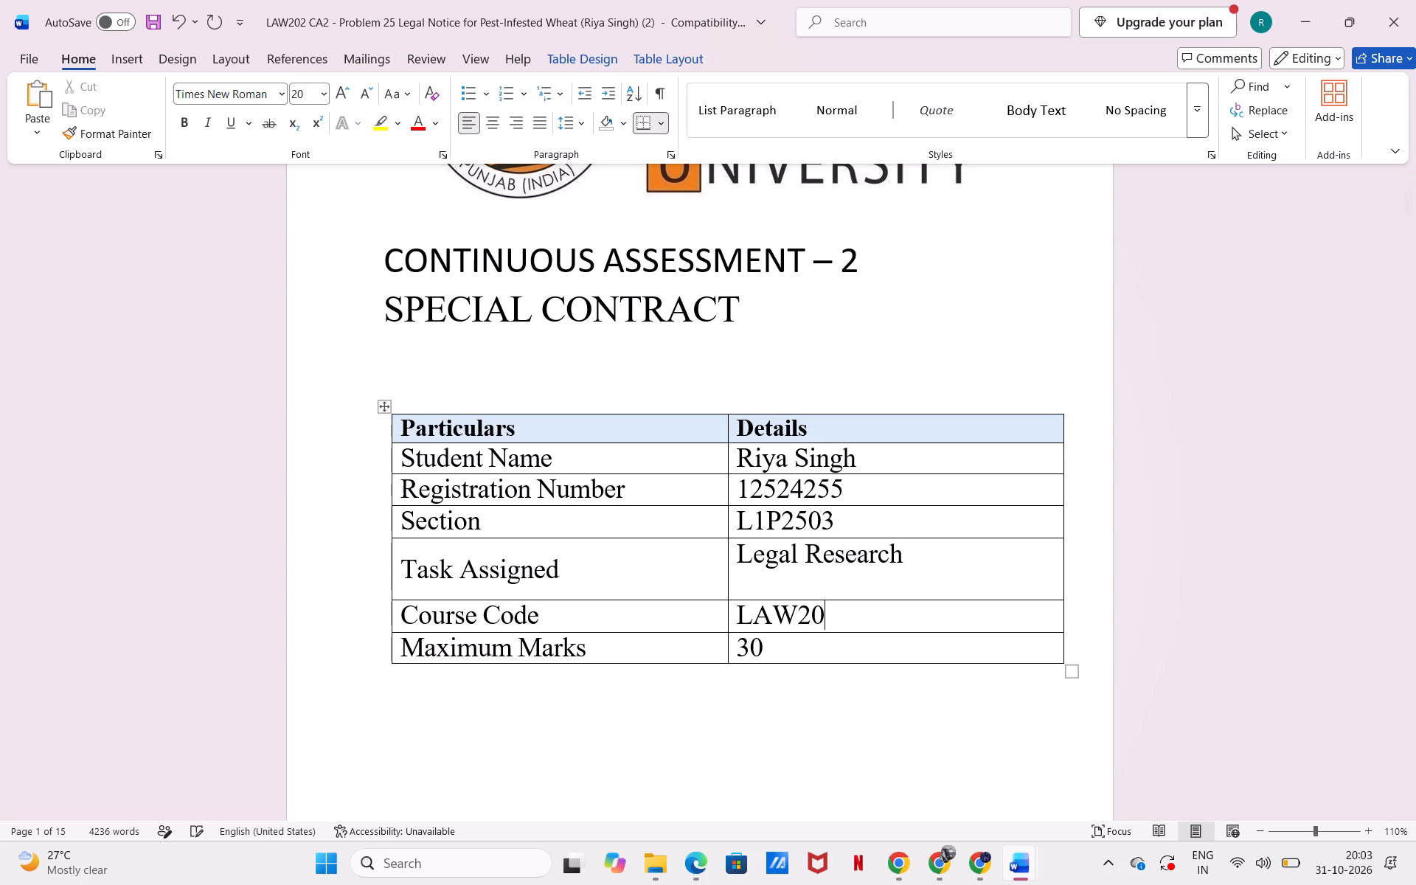
{"action": "key", "text": "2"}
Clear the Task Assigned entry in the Details column of the cover page table.
{"action": "left_click", "coordinate": [921, 550]}
{"action": "key", "text": "BackSpace"}
{"action": "key", "text": "BackSpace"}
{"action": "key", "text": "BackSpace"}
{"action": "key", "text": "BackSpace"}
{"action": "key", "text": "BackSpace"}
{"action": "key", "text": "BackSpace"}
{"action": "key", "text": "BackSpace"}
{"action": "key", "text": "BackSpace"}
{"action": "key", "text": "BackSpace"}
{"action": "key", "text": "BackSpace"}
{"action": "key", "text": "BackSpace"}
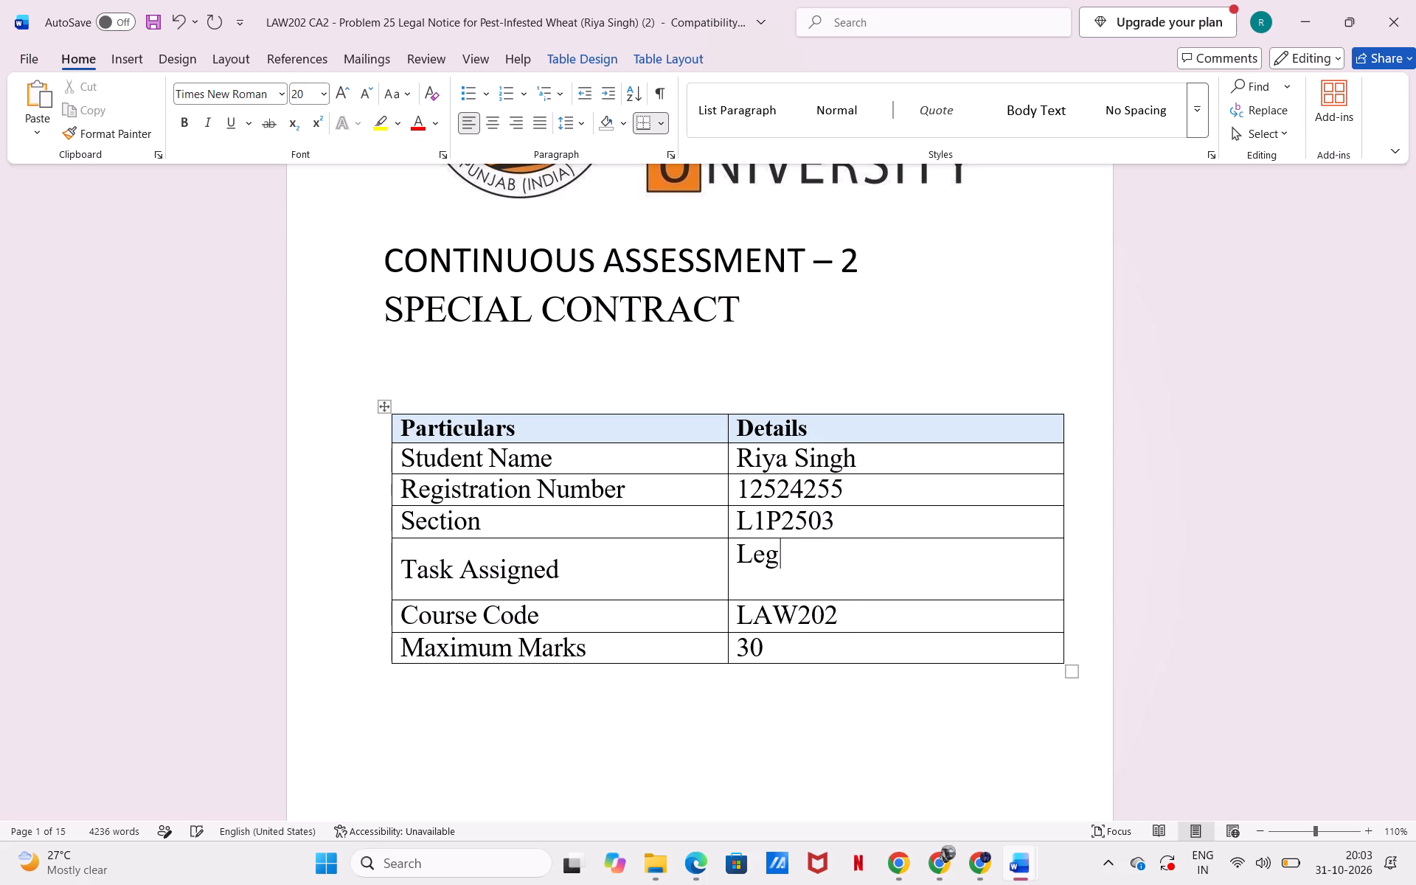
{"action": "key", "text": "BackSpace"}
{"action": "key", "text": "BackSpace"}
{"action": "key", "text": "BackSpace"}
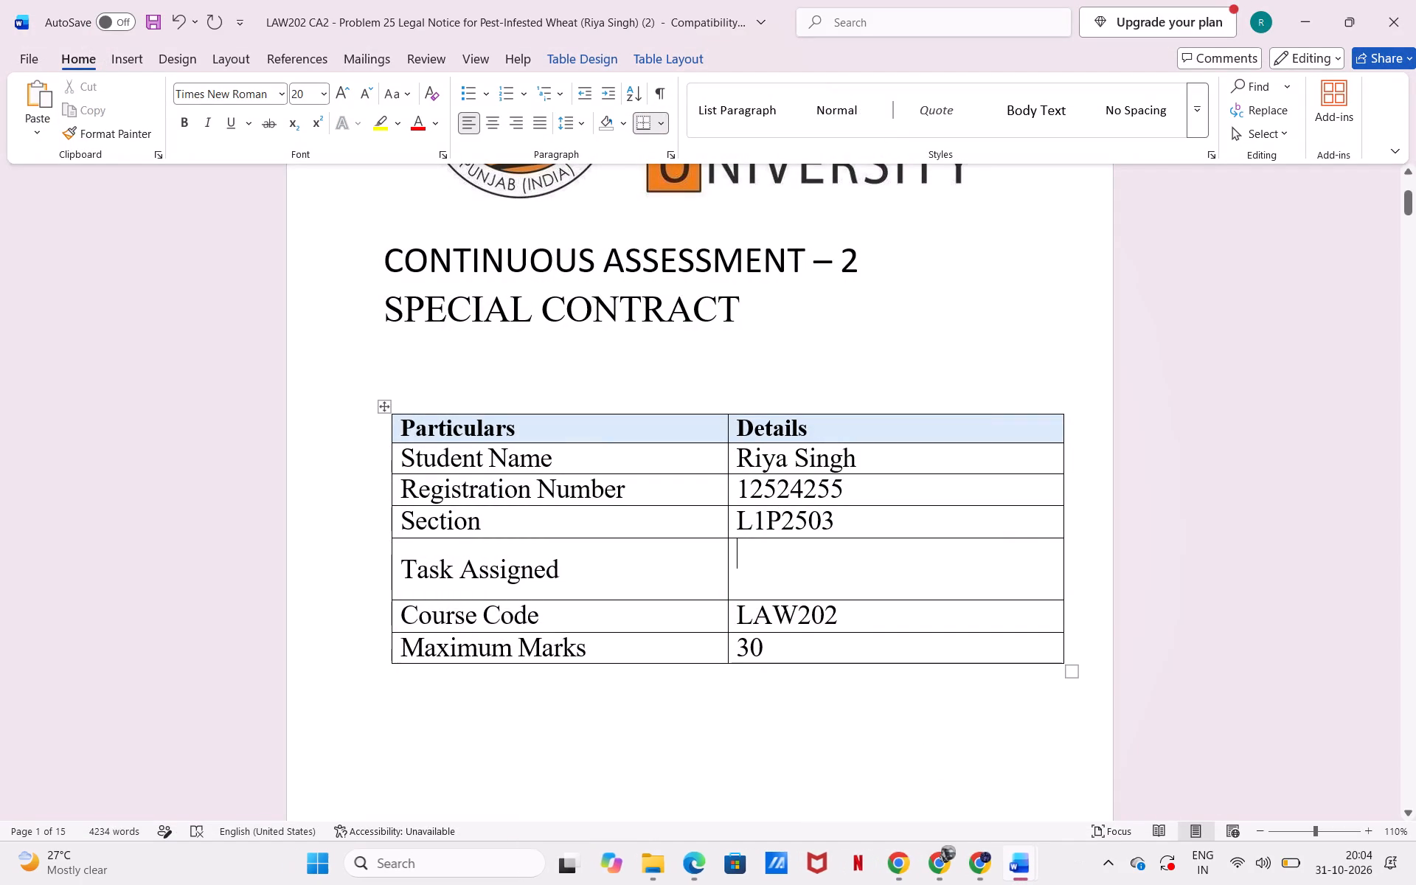
{"action": "key", "text": "ctrl+v"}
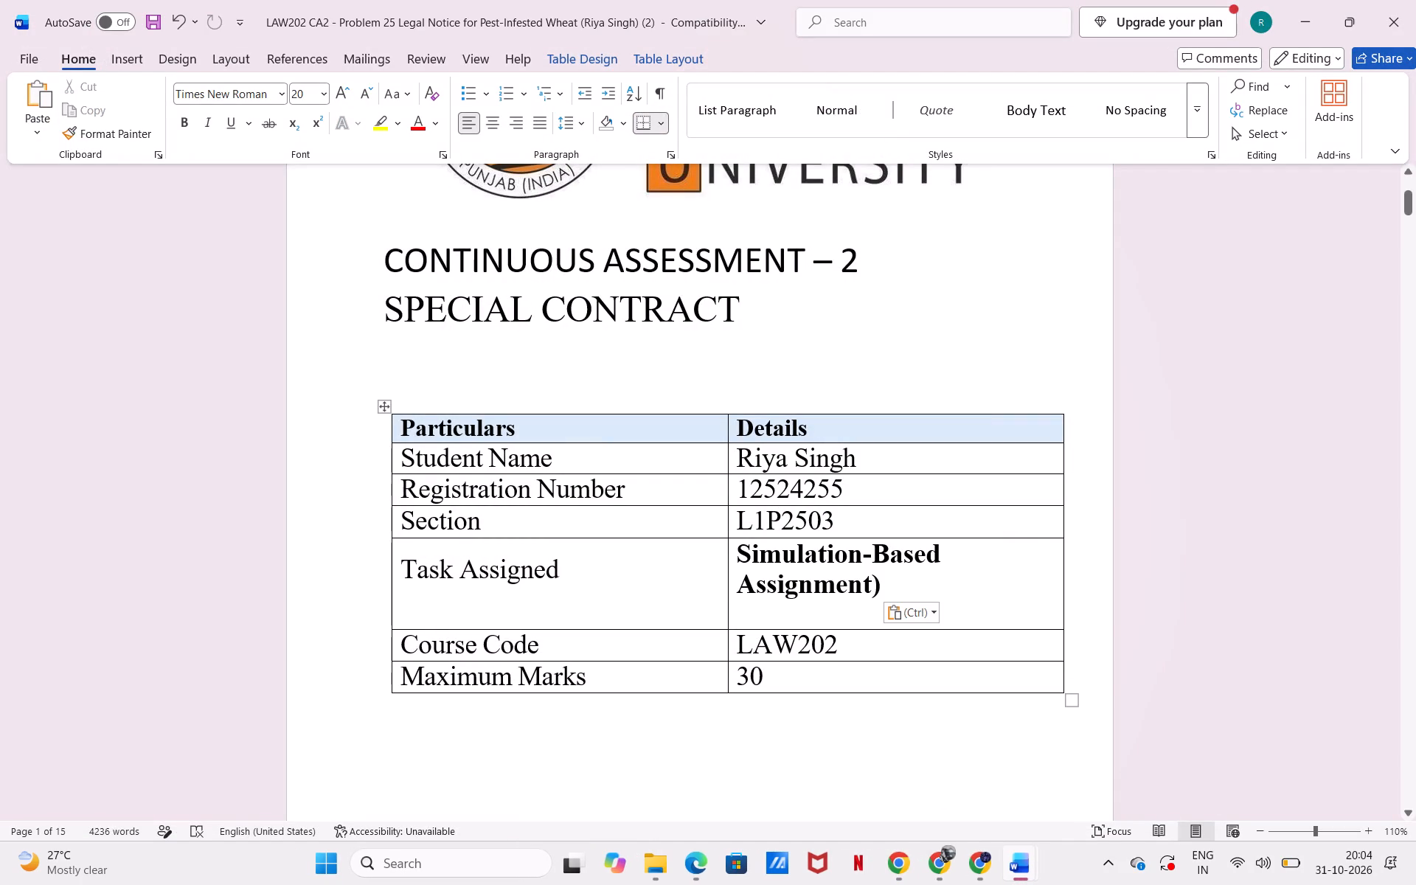
{"action": "left_click_drag", "start_coordinate": [900, 583], "coordinate": [749, 561]}
{"action": "left_click", "coordinate": [767, 527]}
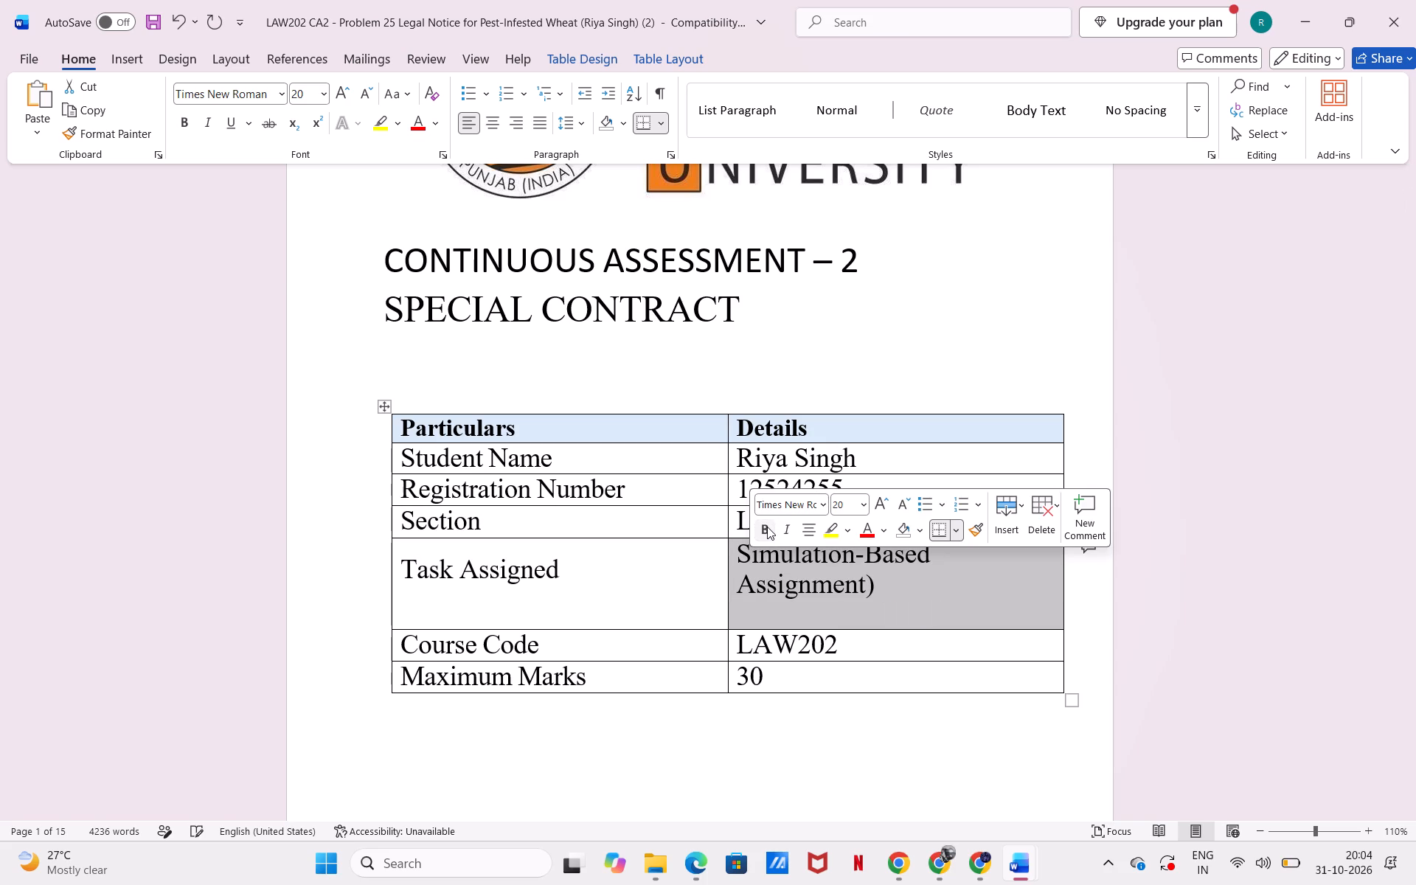
{"action": "left_click", "coordinate": [894, 599]}
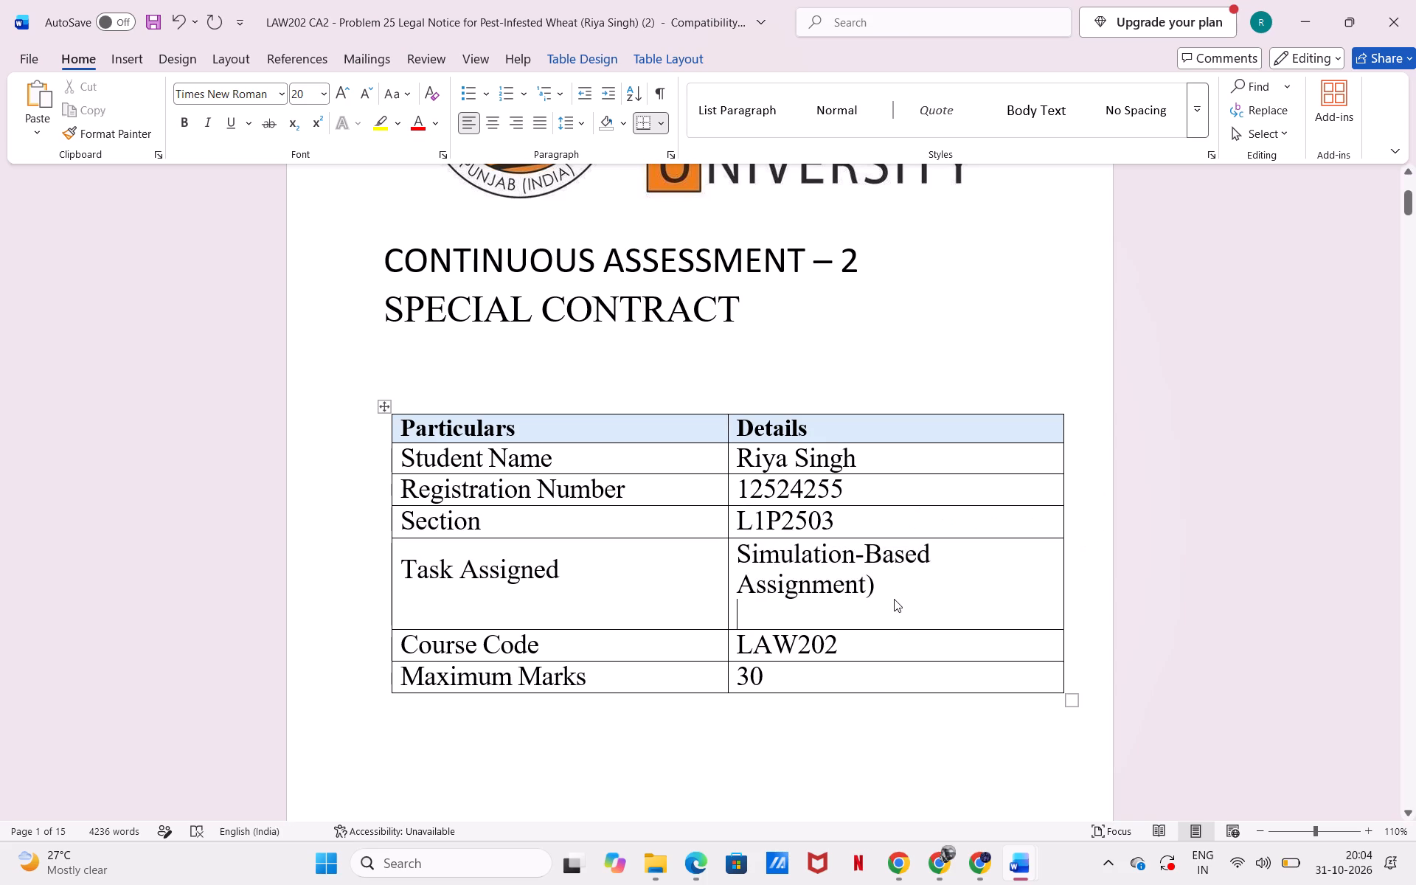
Delete the stray closing bracket after Simulation-Based Assignment and the empty line below it in the Task Assigned cell.
{"action": "left_click", "coordinate": [891, 589]}
{"action": "key", "text": "BackSpace"}
{"action": "left_click", "coordinate": [857, 627]}
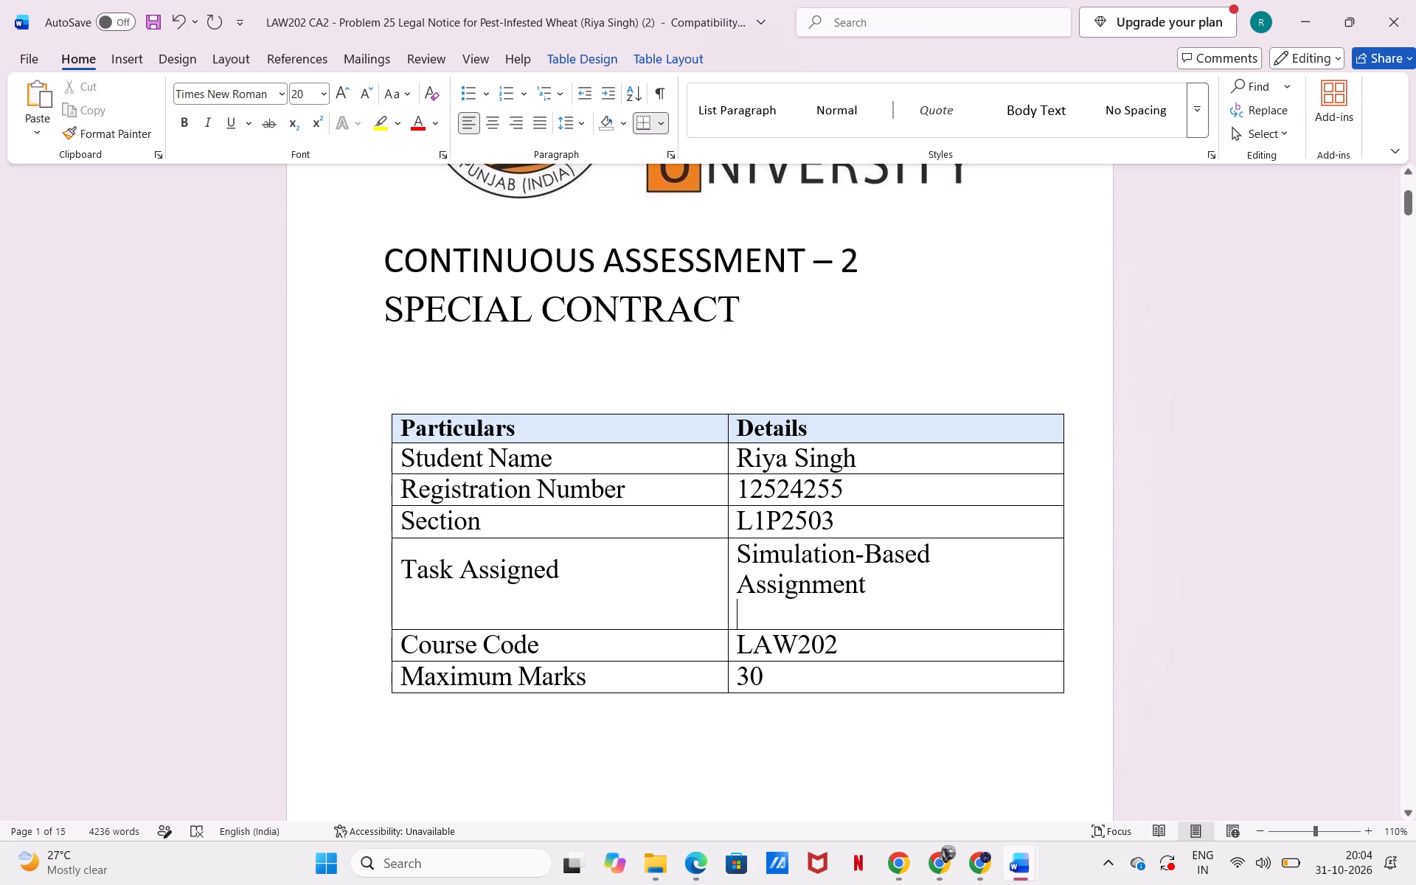
{"action": "key", "text": "BackSpace"}
{"action": "key", "text": "BackSpace"}
{"action": "key", "text": "BackSpace"}
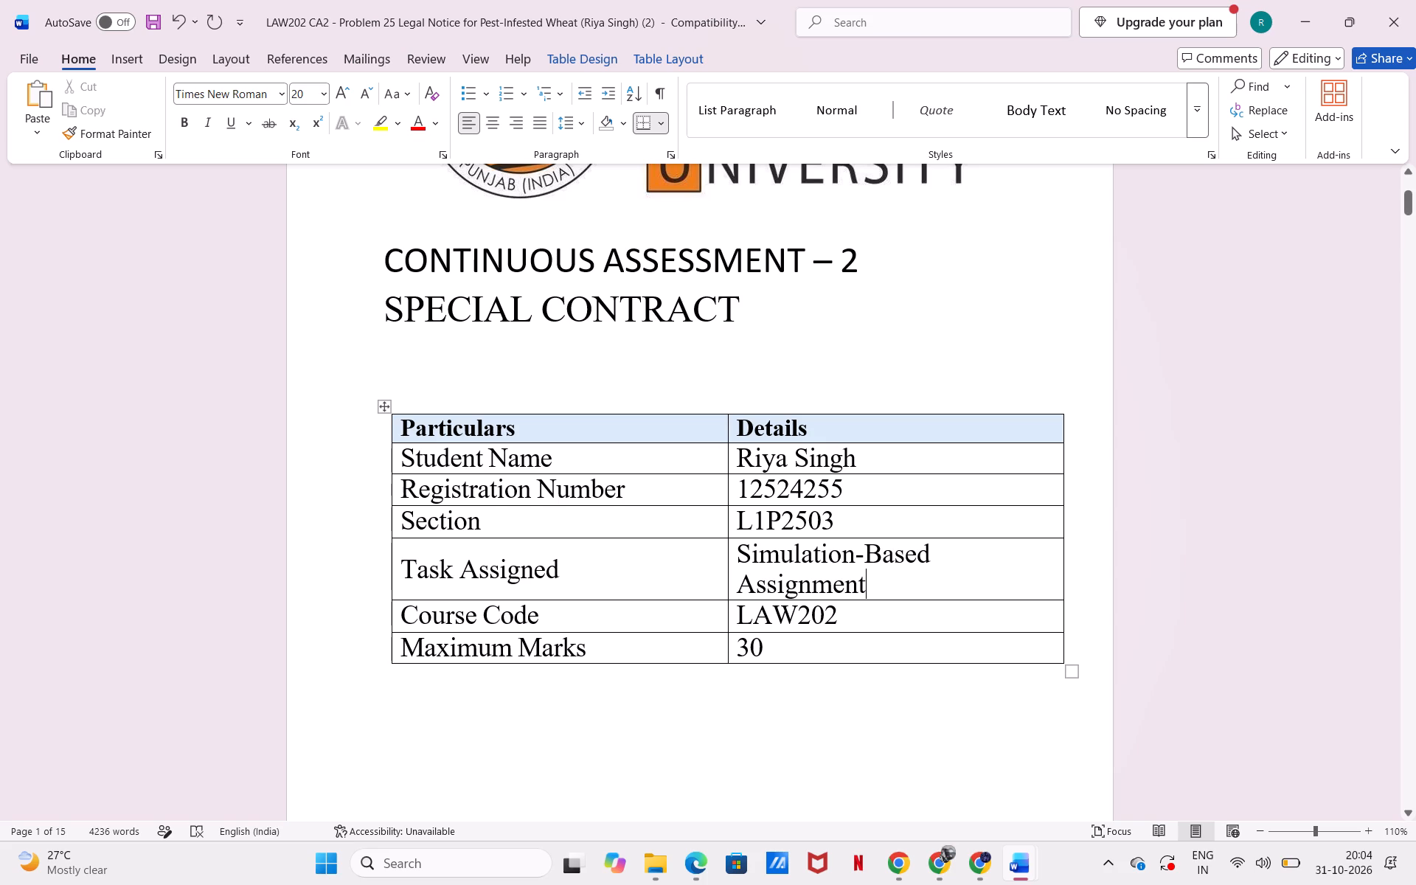
Review the whole cover page, from the university logo and headings down to the end of the particulars table.
{"action": "scroll", "coordinate": [700, 406], "scroll_direction": "up", "scroll_amount": 1}
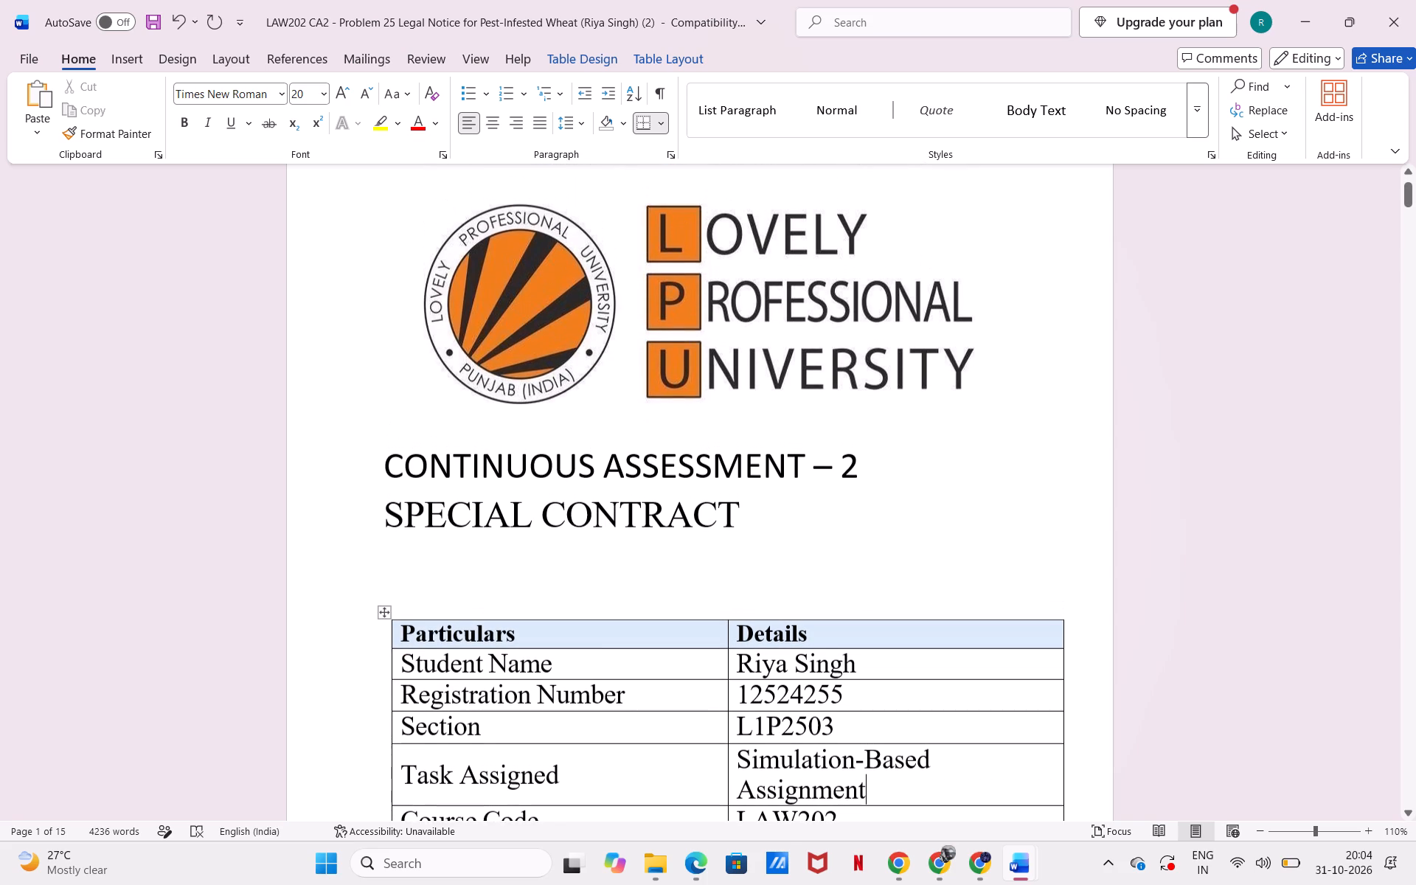
{"action": "scroll", "coordinate": [700, 406], "scroll_direction": "up", "scroll_amount": 1}
{"action": "scroll", "coordinate": [746, 608], "scroll_direction": "down", "scroll_amount": 1}
{"action": "scroll", "coordinate": [746, 608], "scroll_direction": "up", "scroll_amount": 1}
{"action": "scroll", "coordinate": [746, 608], "scroll_direction": "down", "scroll_amount": 1}
{"action": "scroll", "coordinate": [746, 608], "scroll_direction": "up", "scroll_amount": 1}
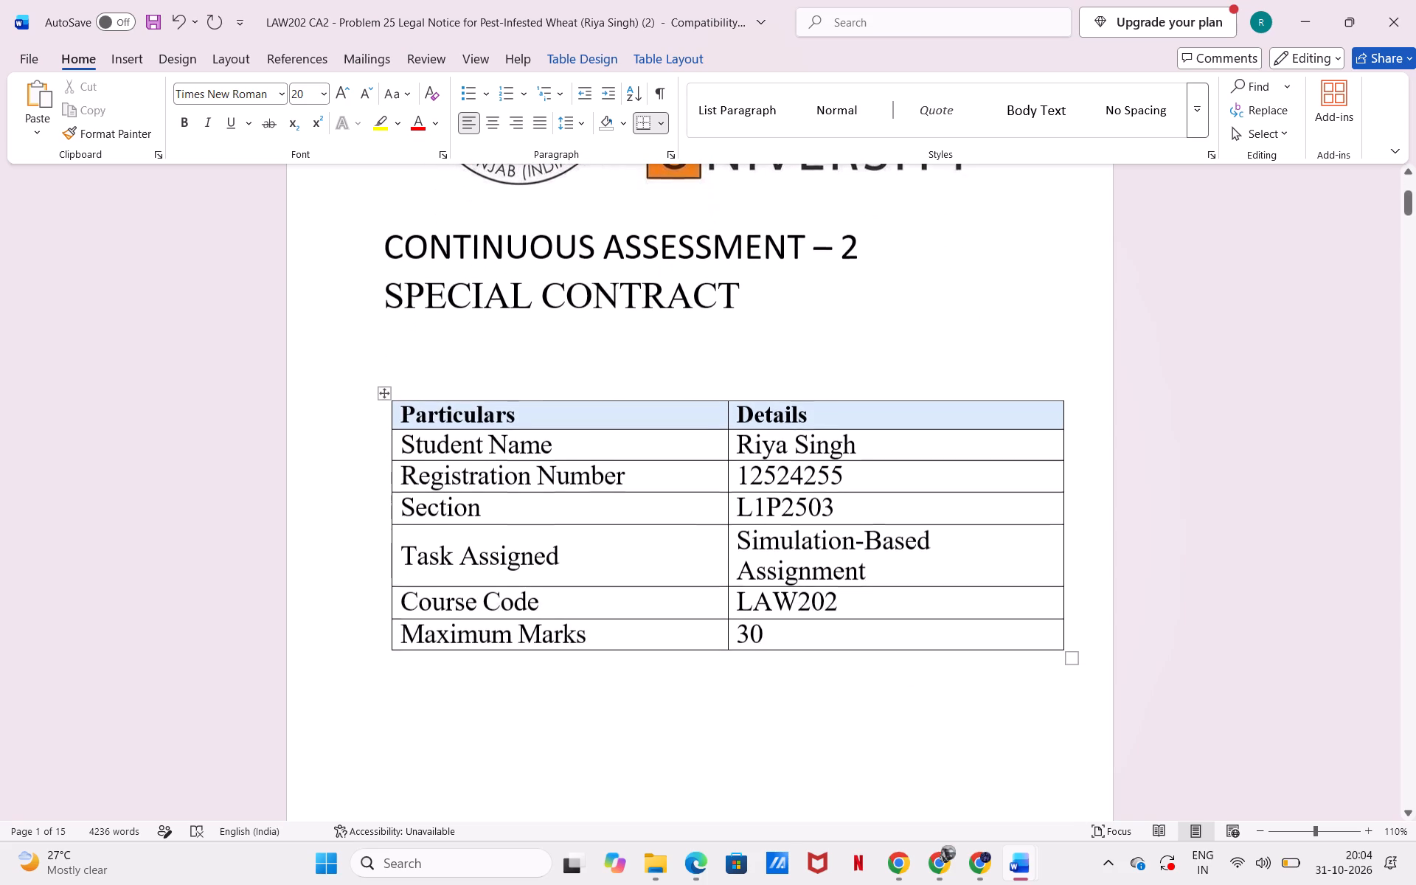
{"action": "scroll", "coordinate": [746, 608], "scroll_direction": "up", "scroll_amount": 1}
{"action": "scroll", "coordinate": [746, 608], "scroll_direction": "down", "scroll_amount": 4}
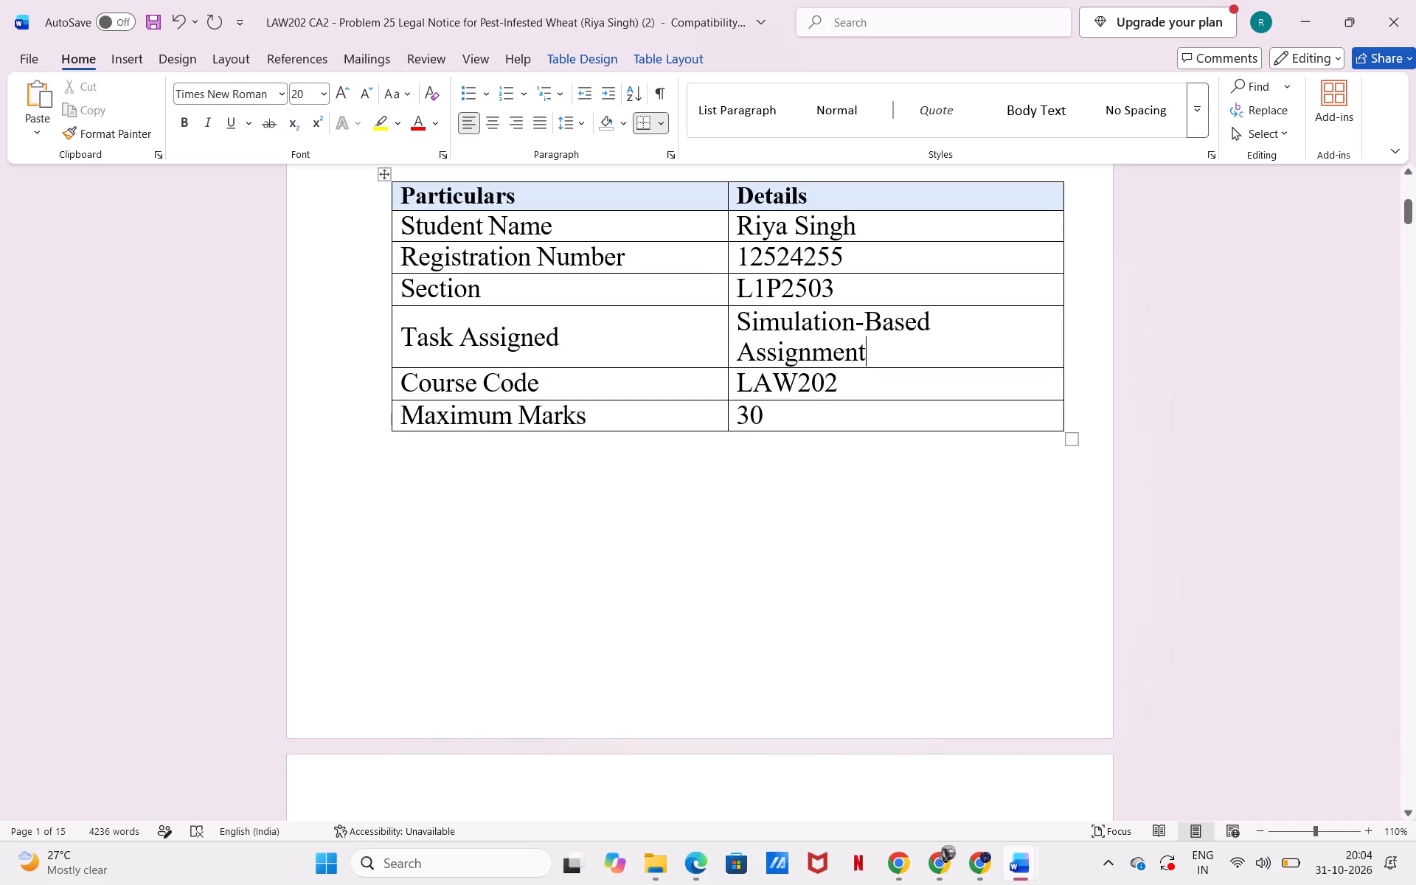
{"action": "scroll", "coordinate": [746, 608], "scroll_direction": "up", "scroll_amount": 3}
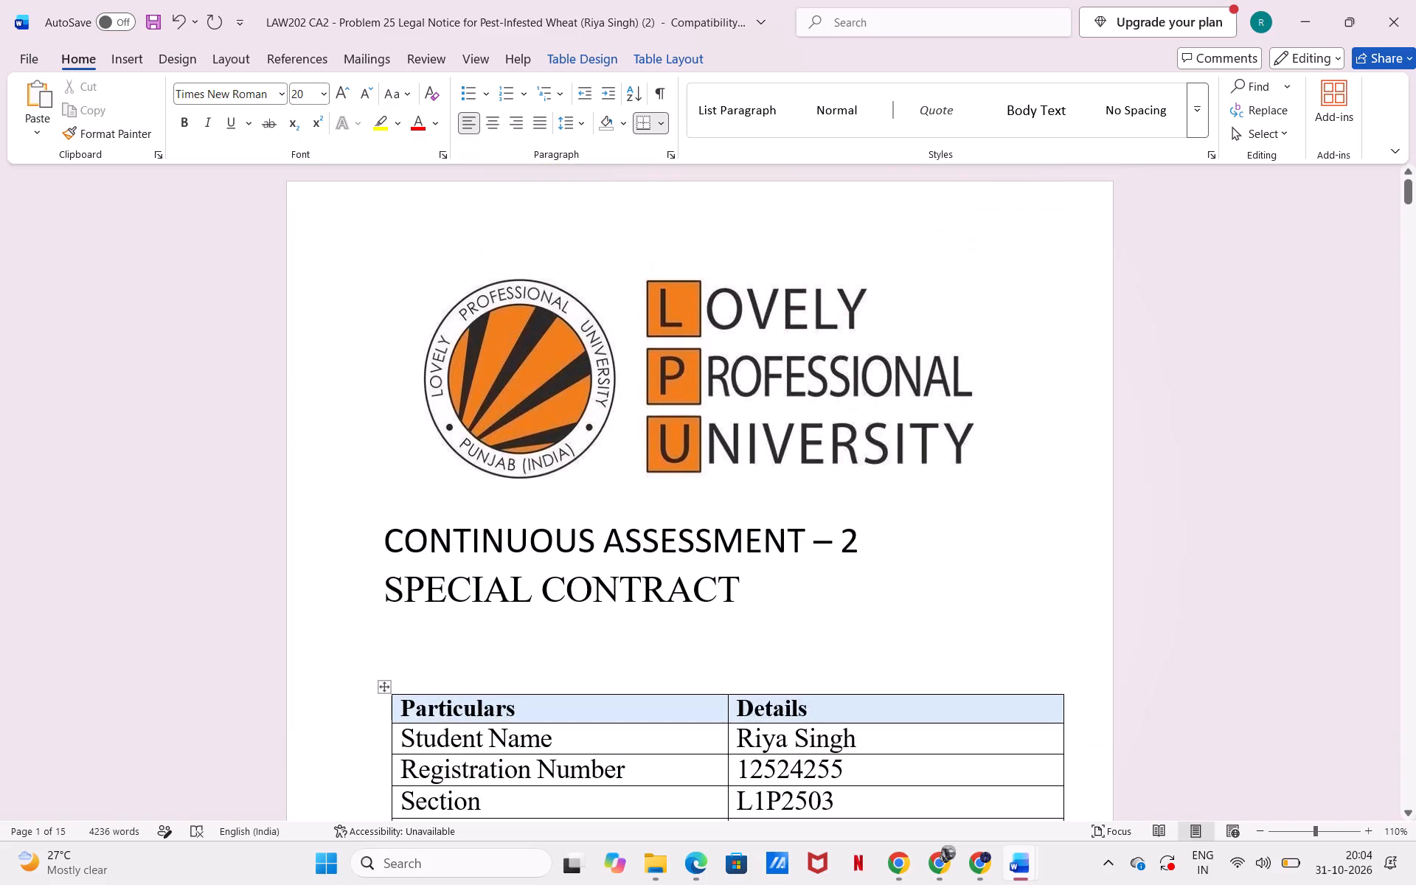
Turn on AutoSave for the legal notice by uploading it to the personal OneDrive.
{"action": "left_click", "coordinate": [114, 18]}
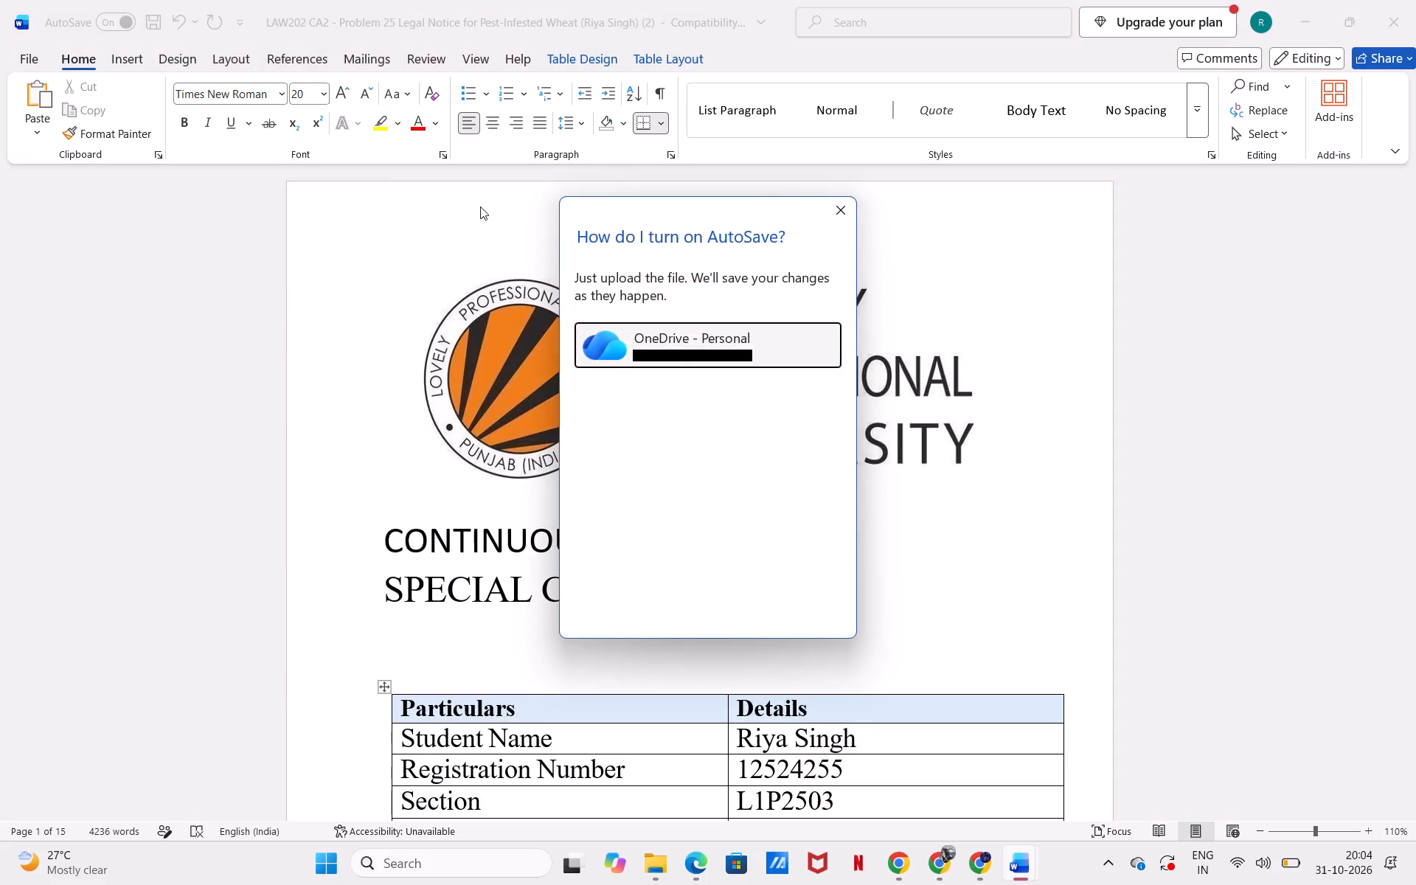
{"action": "left_click", "coordinate": [612, 339]}
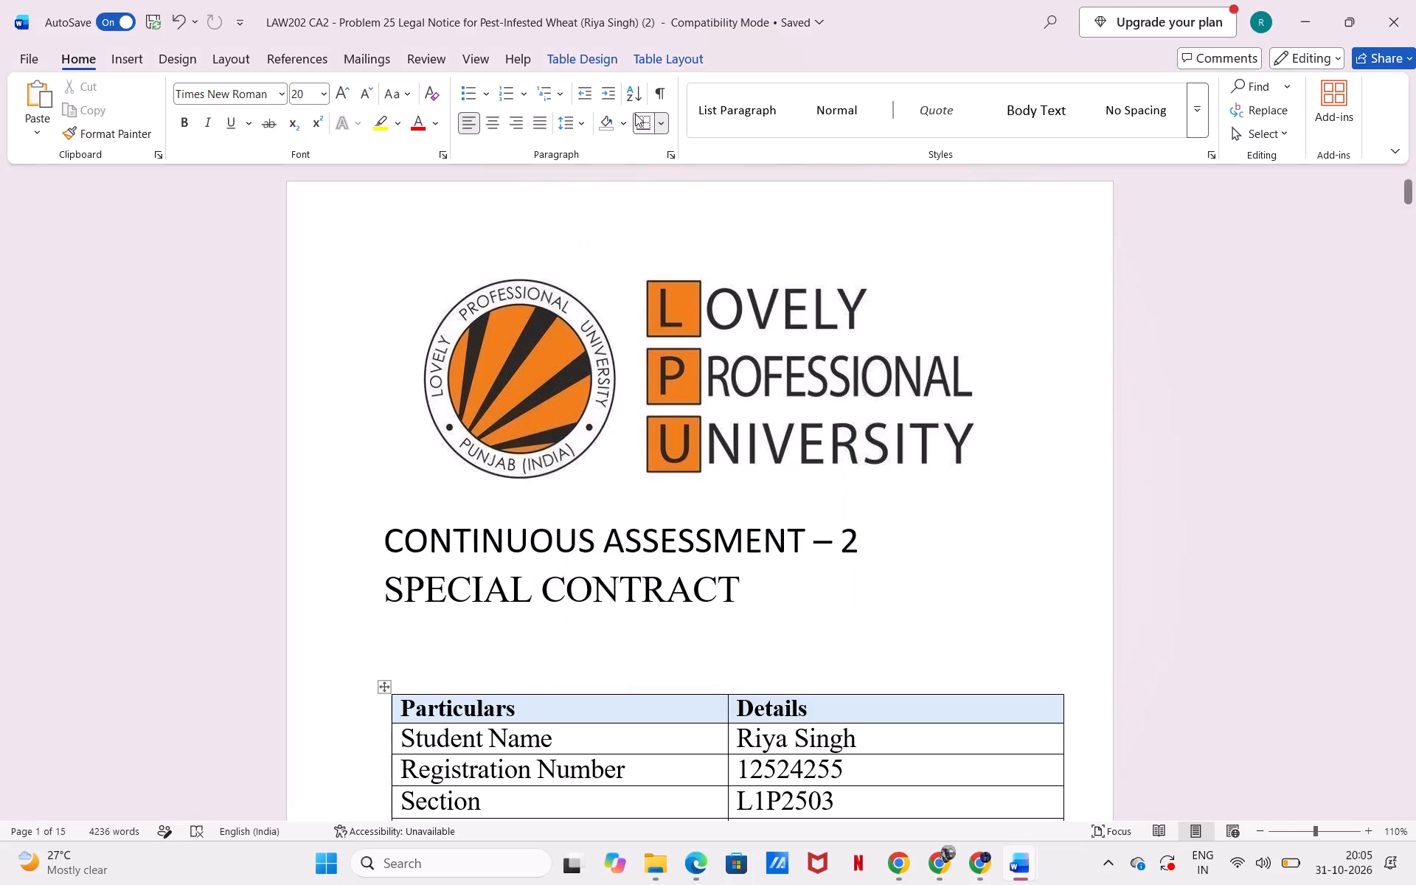
Remove "- Problem 25 Legal Notice for Pest-Infested Wheat" from the document's file name, keeping LAW202 CA2 and the bracketed student name.
{"action": "left_click", "coordinate": [653, 29]}
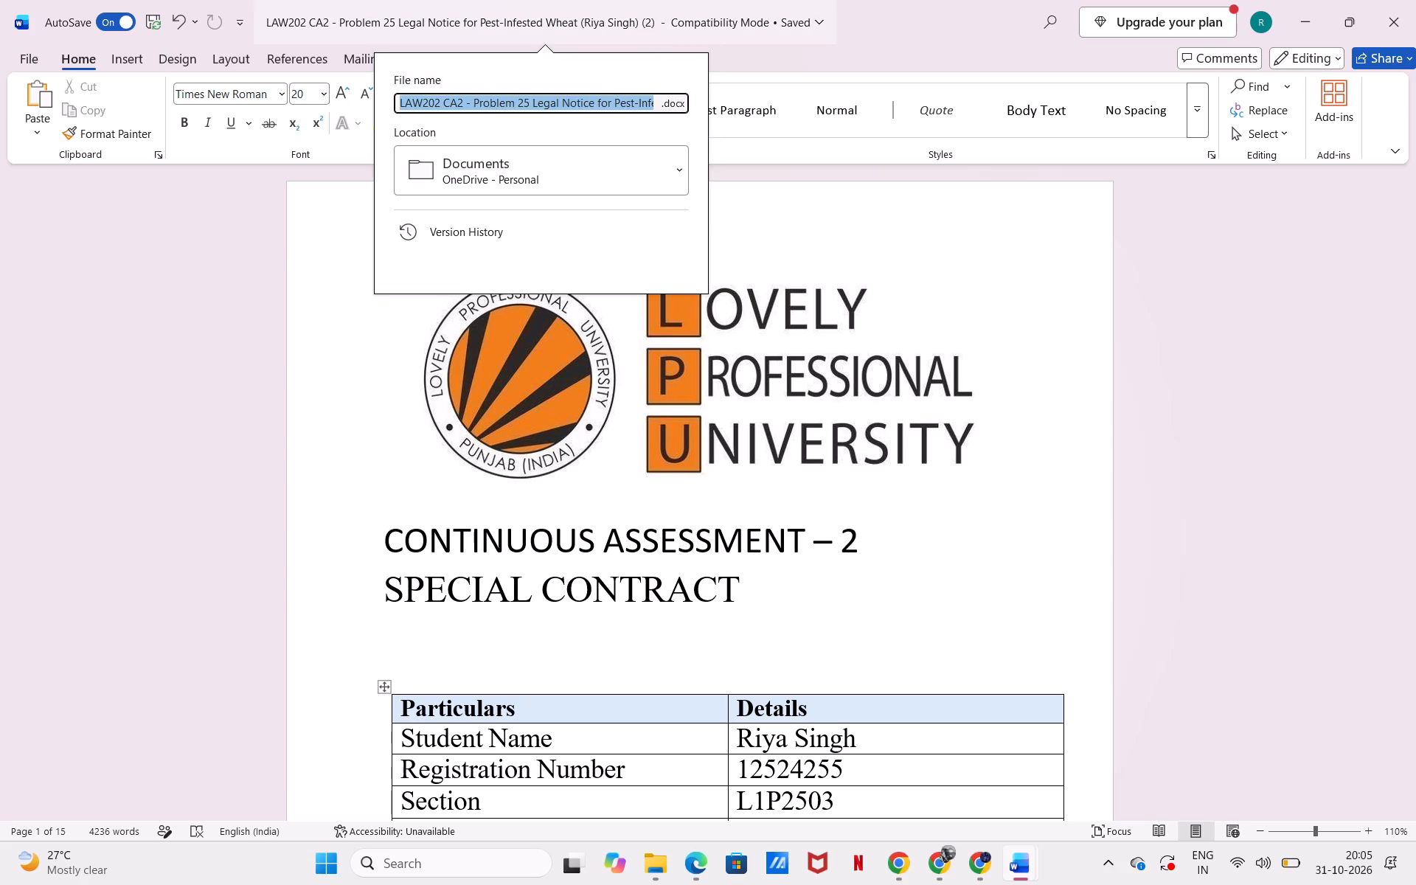
{"action": "double_click", "coordinate": [463, 108]}
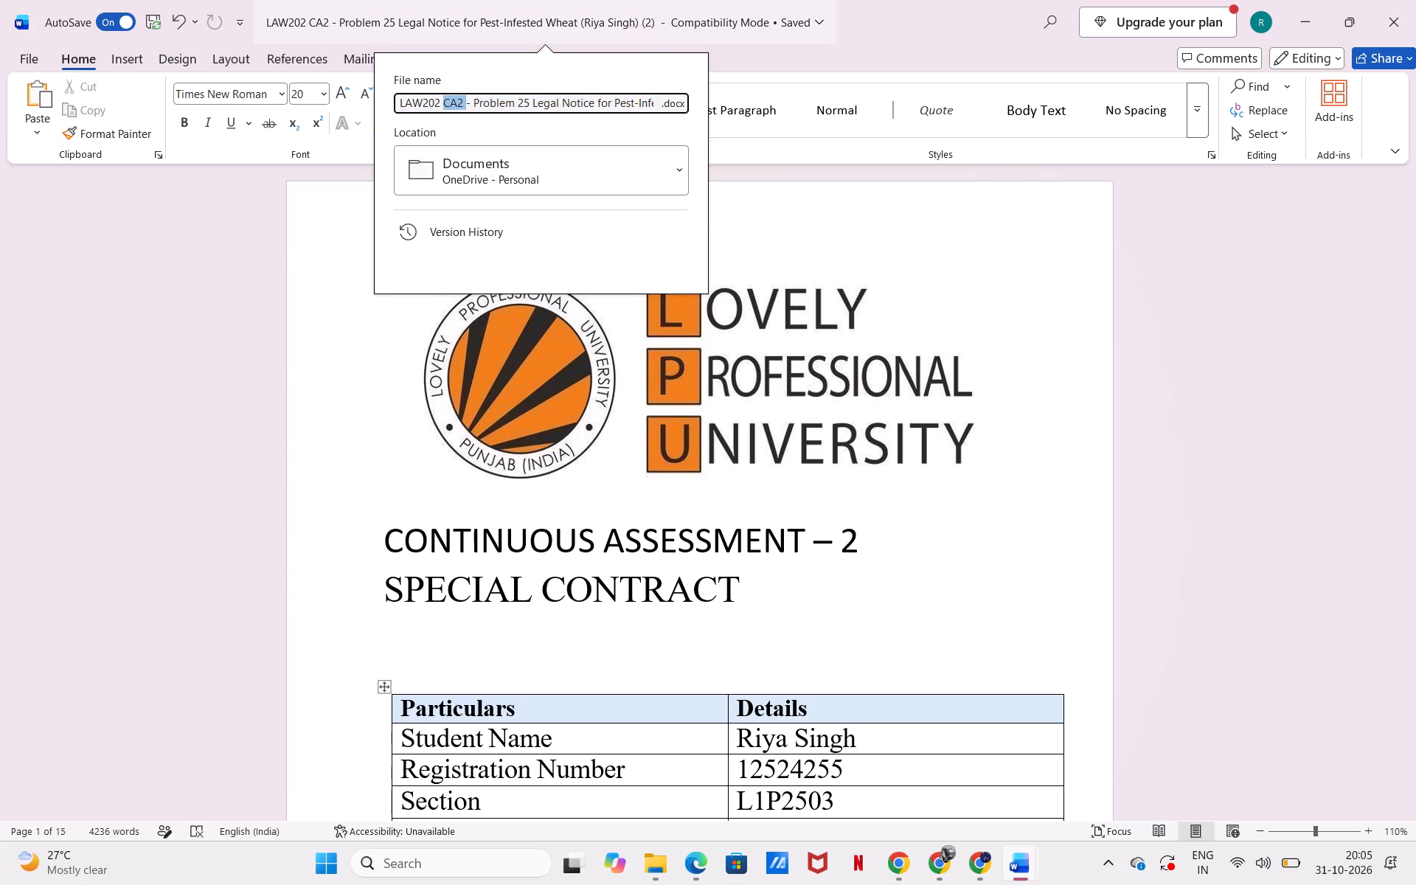
{"action": "left_click_drag", "start_coordinate": [463, 108], "coordinate": [470, 97]}
{"action": "double_click", "coordinate": [470, 97]}
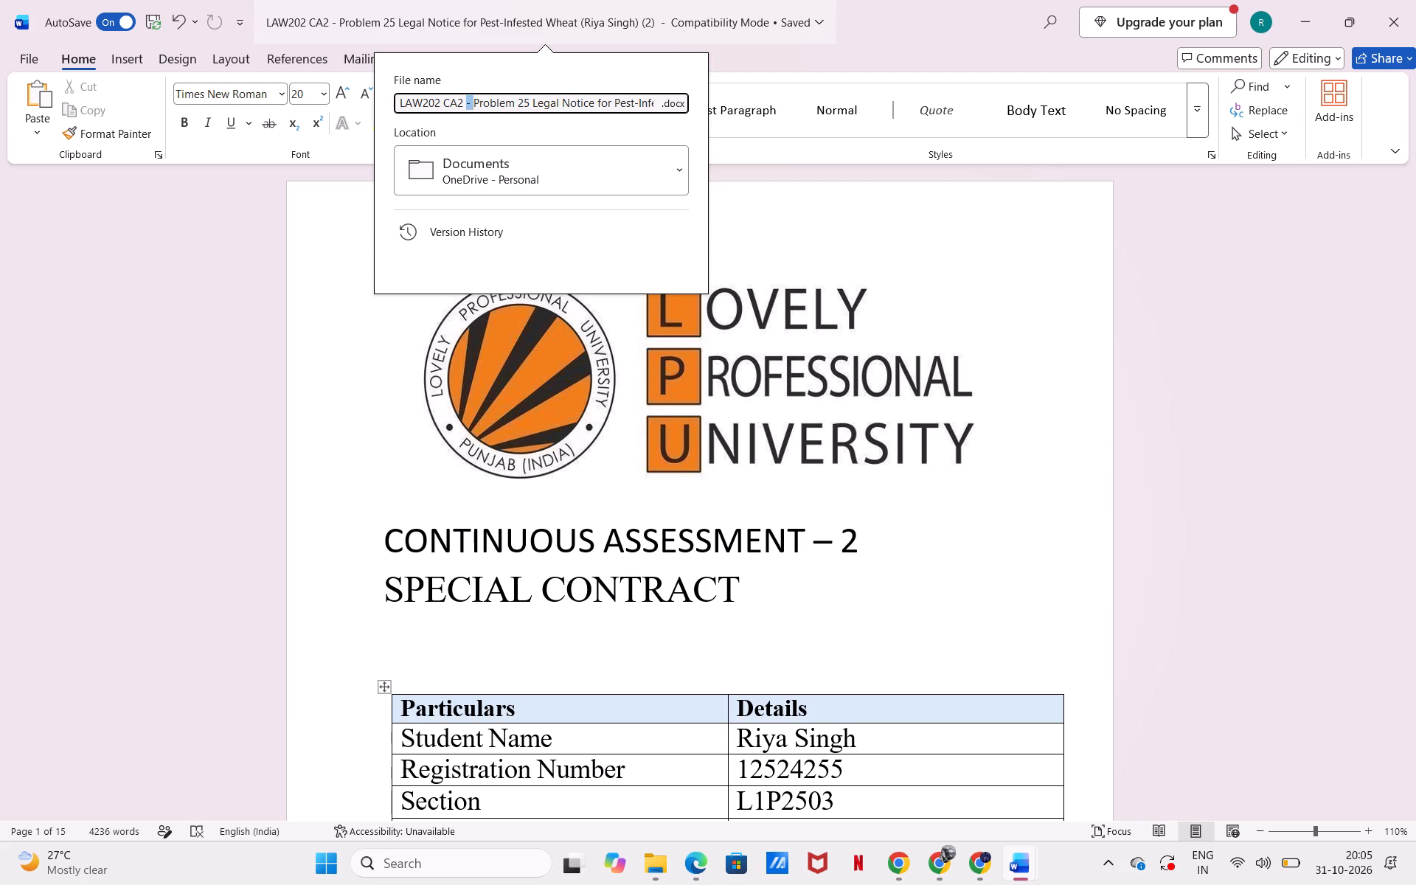
{"action": "left_click", "coordinate": [470, 97]}
{"action": "left_click_drag", "start_coordinate": [470, 97], "coordinate": [715, 97]}
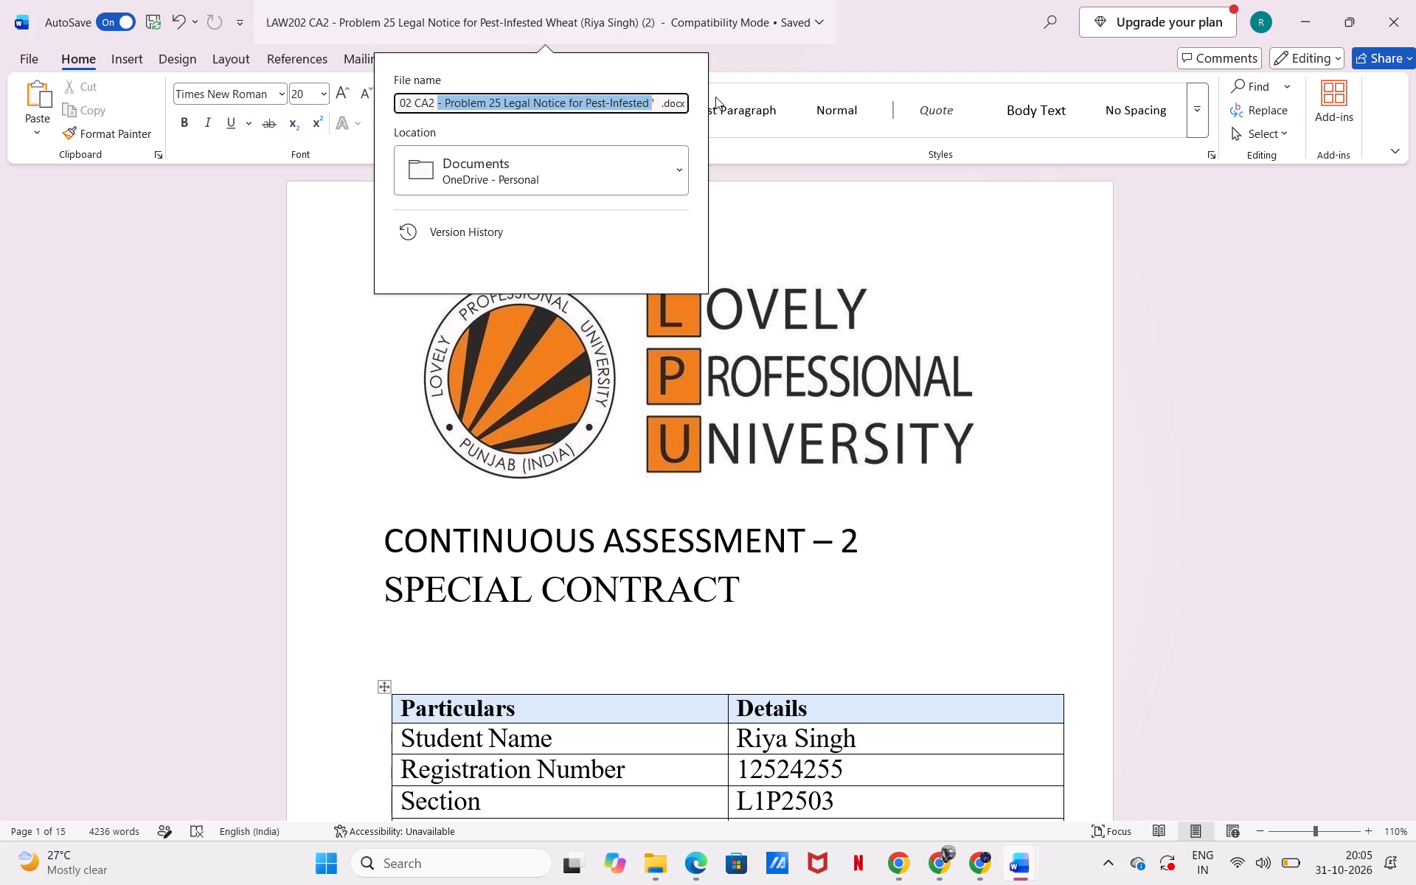
{"action": "key", "text": "BackSpace"}
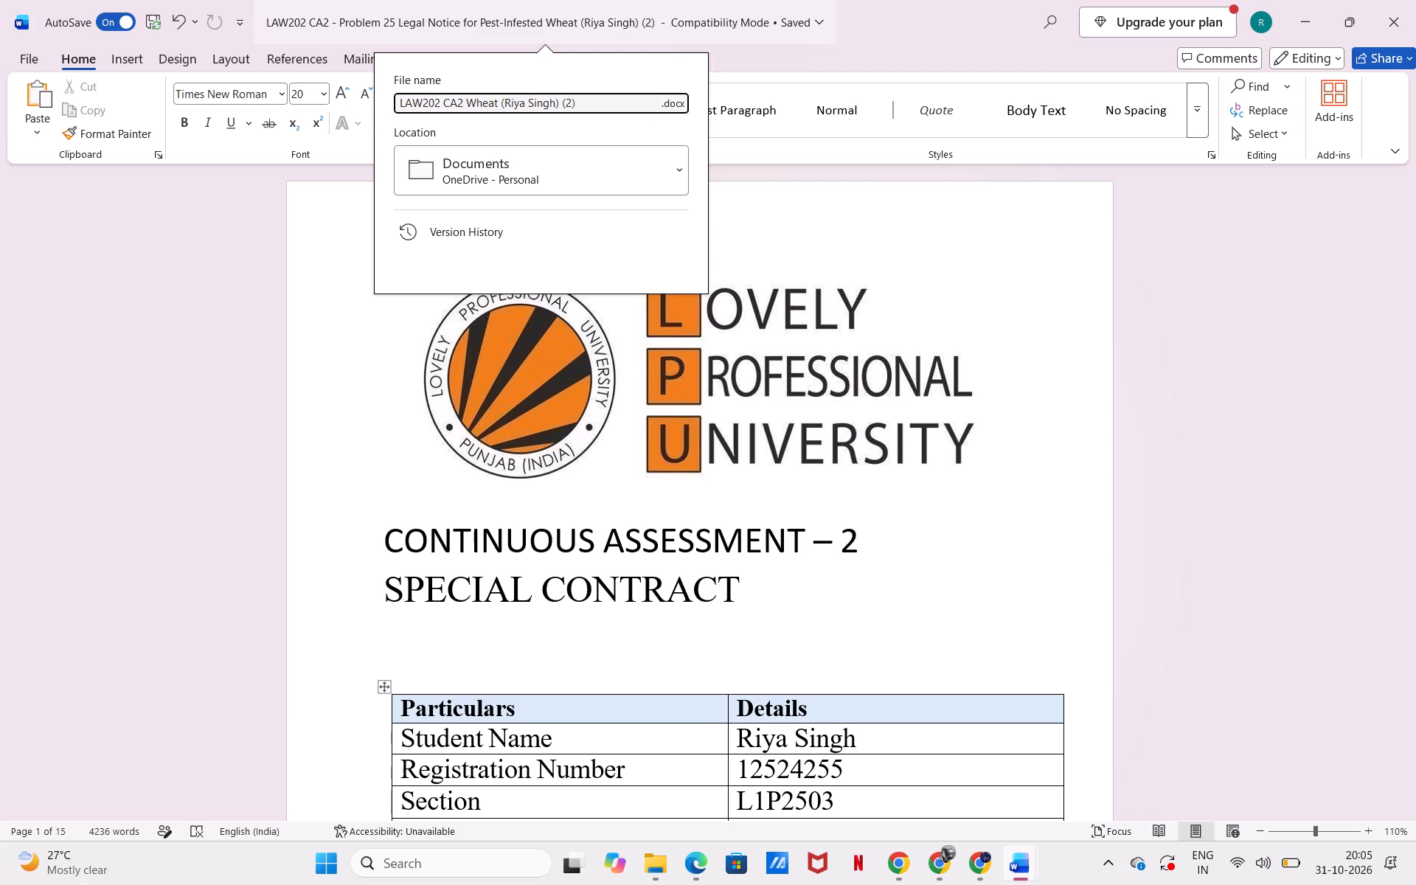
{"action": "left_click", "coordinate": [501, 103]}
{"action": "key", "text": "BackSpace"}
{"action": "key", "text": "BackSpace"}
{"action": "key", "text": "BackSpace"}
{"action": "key", "text": "BackSpace"}
{"action": "key", "text": "BackSpace"}
{"action": "key", "text": "BackSpace"}
{"action": "key", "text": "BackSpace"}
{"action": "key", "text": "space"}
Delete the (2) suffix and the brackets around the student's name in the file name.
{"action": "left_click", "coordinate": [550, 108]}
{"action": "key", "text": "BackSpace"}
{"action": "key", "text": "BackSpace"}
{"action": "key", "text": "BackSpace"}
{"action": "key", "text": "BackSpace"}
{"action": "key", "text": "BackSpace"}
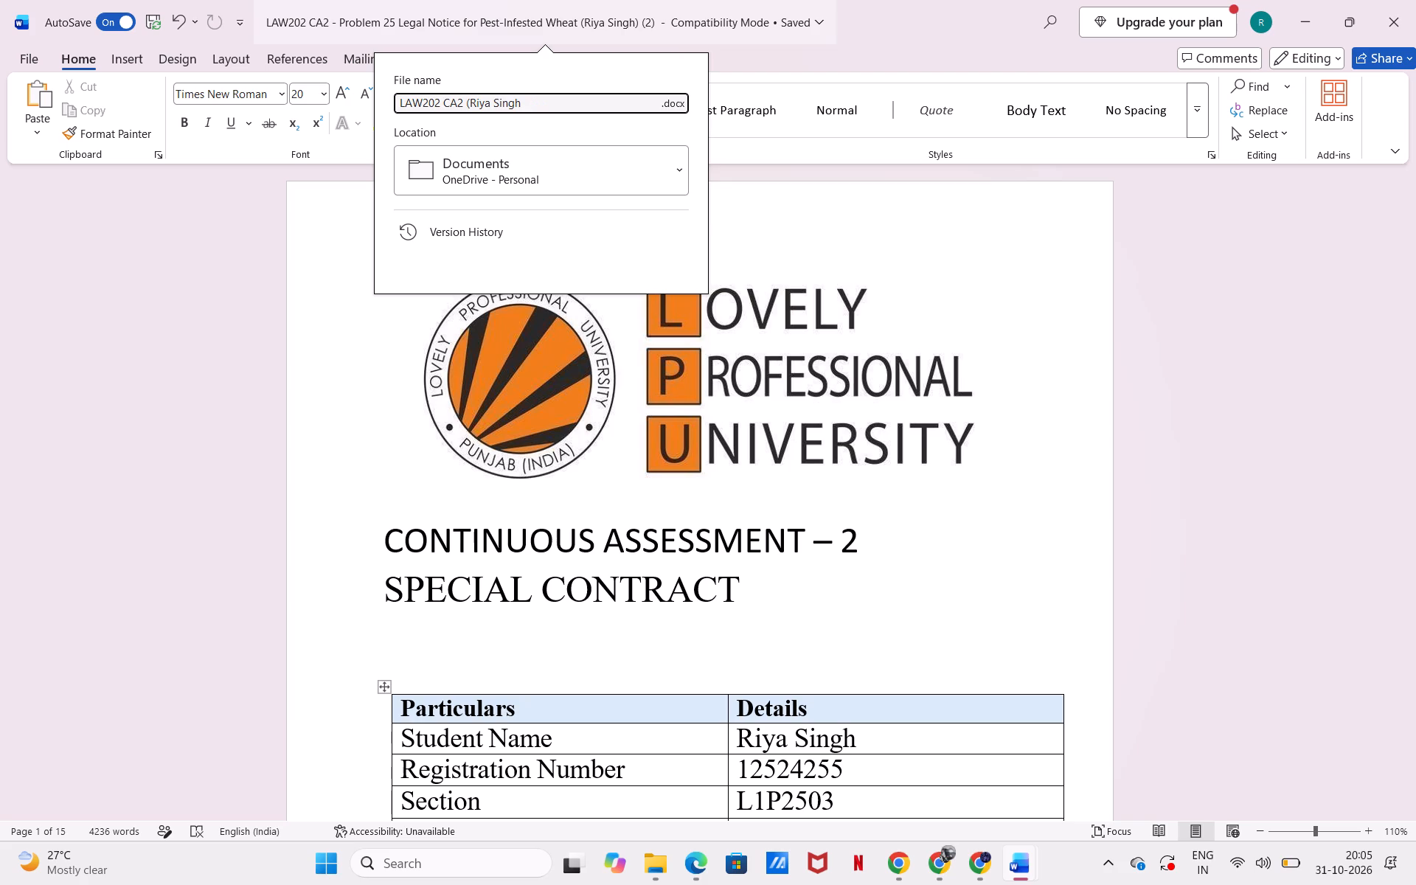
{"action": "key", "text": "Left"}
{"action": "key", "text": "Left"}
{"action": "key", "text": "Left"}
{"action": "key", "text": "Left"}
{"action": "key", "text": "Left"}
{"action": "key", "text": "Left"}
{"action": "key", "text": "Left"}
{"action": "key", "text": "Left"}
{"action": "key", "text": "Left"}
{"action": "key", "text": "Left"}
Remove the remaining bracket and the spaces around CA2, saving the file name as LAW202CA2 followed directly by the student's name.
{"action": "key", "text": "BackSpace"}
{"action": "key", "text": "BackSpace"}
{"action": "key", "text": "Left"}
{"action": "key", "text": "Left"}
{"action": "key", "text": "Left"}
{"action": "key", "text": "Left"}
{"action": "key", "text": "Right"}
{"action": "key", "text": "BackSpace"}
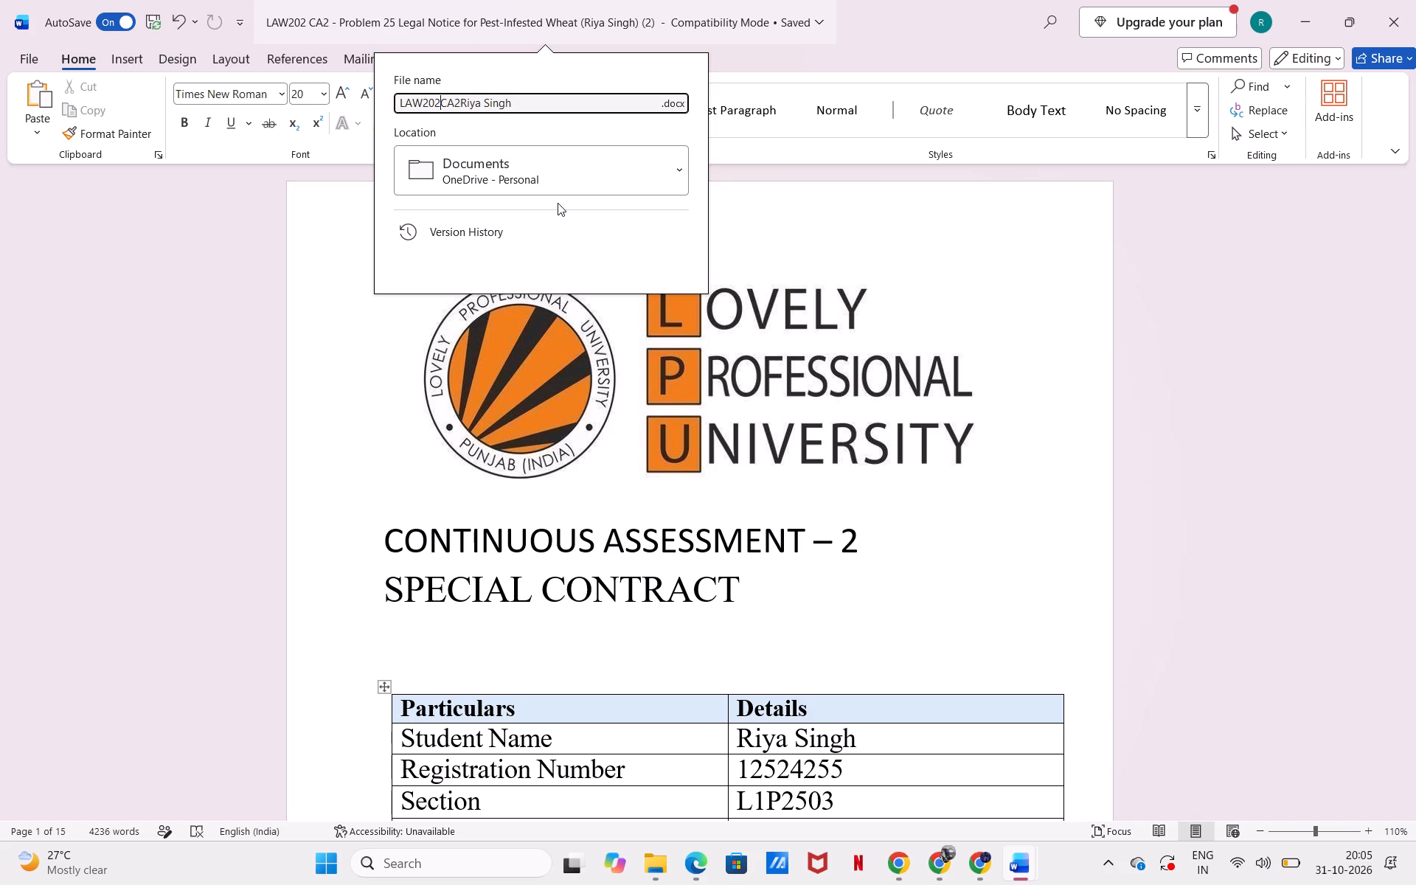
{"action": "key", "text": "Return"}
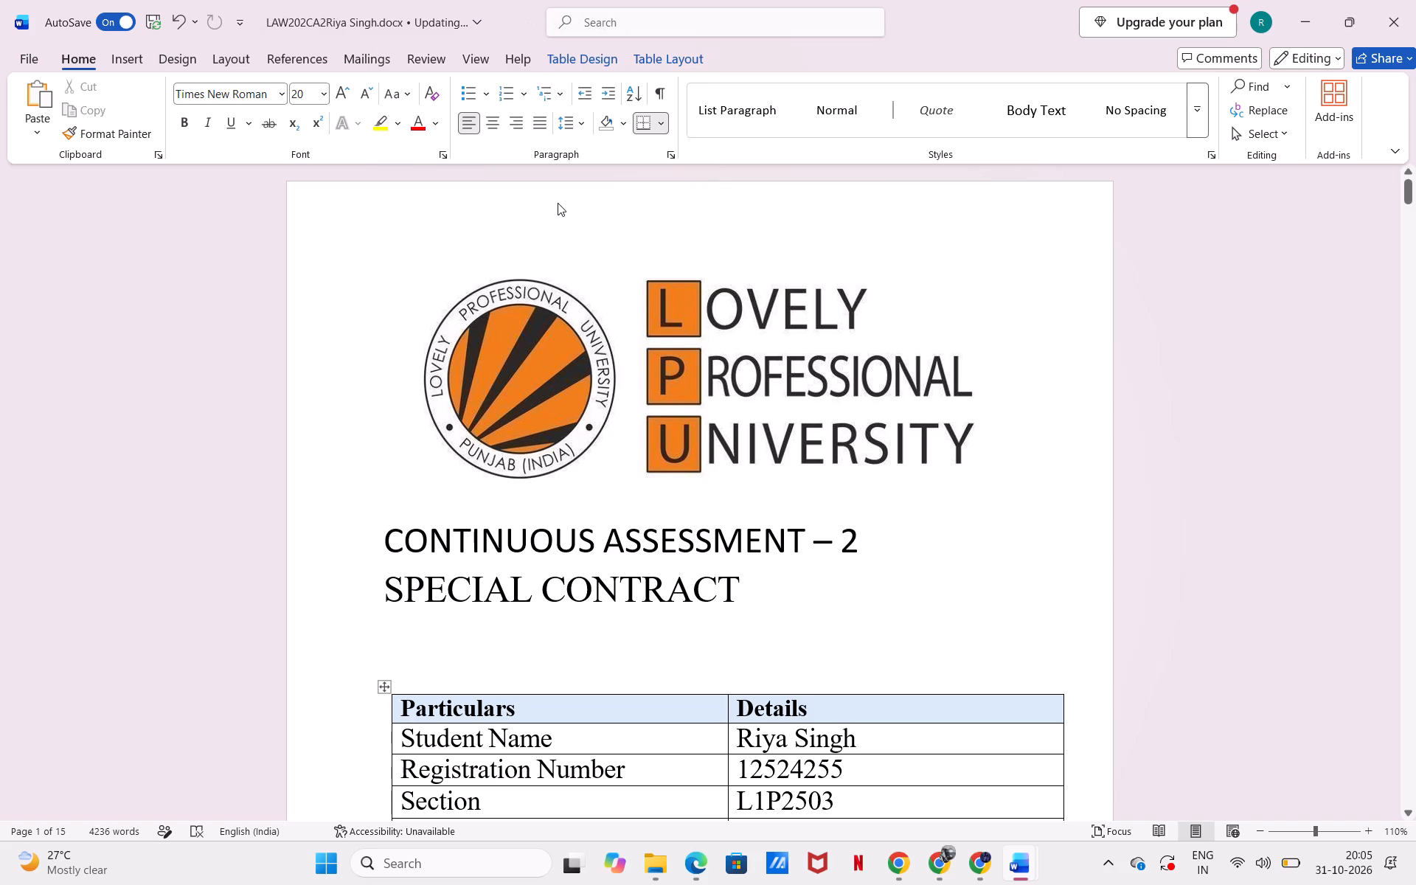
Switch from the document to Chrome and open a new browser tab.
{"action": "left_click", "coordinate": [1308, 20]}
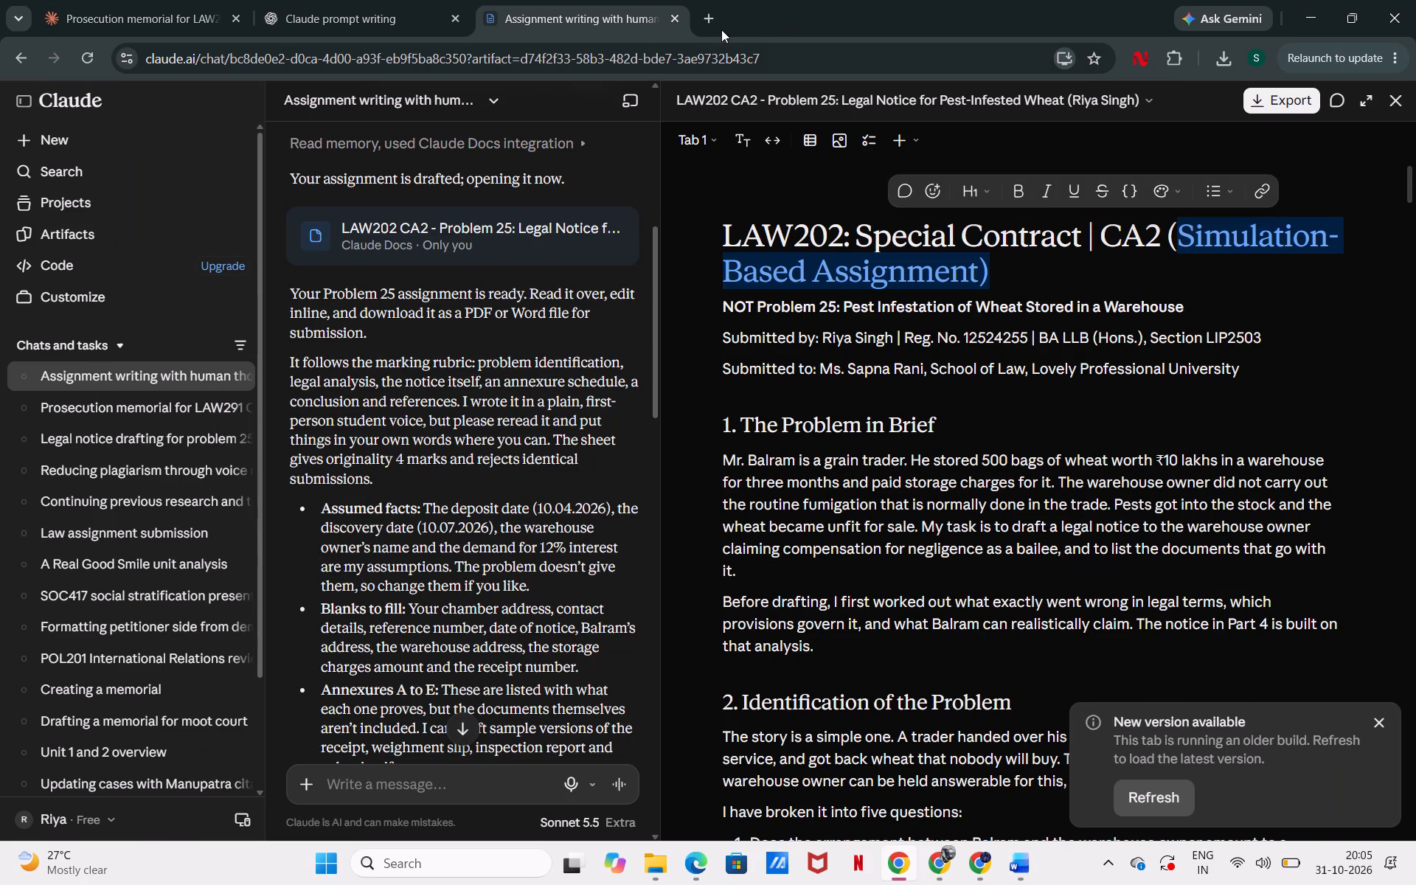
{"action": "left_click", "coordinate": [704, 19]}
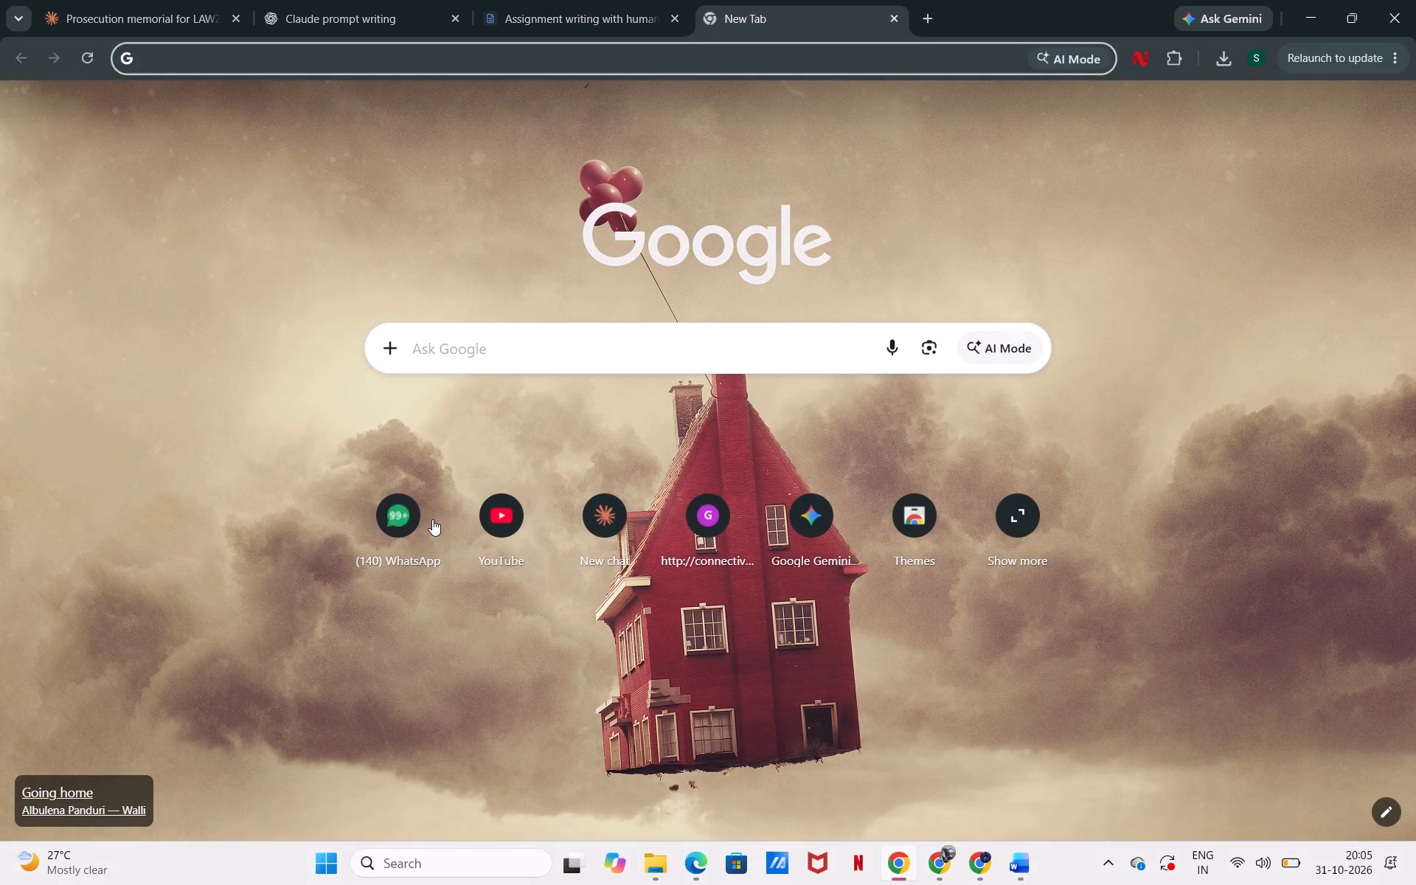
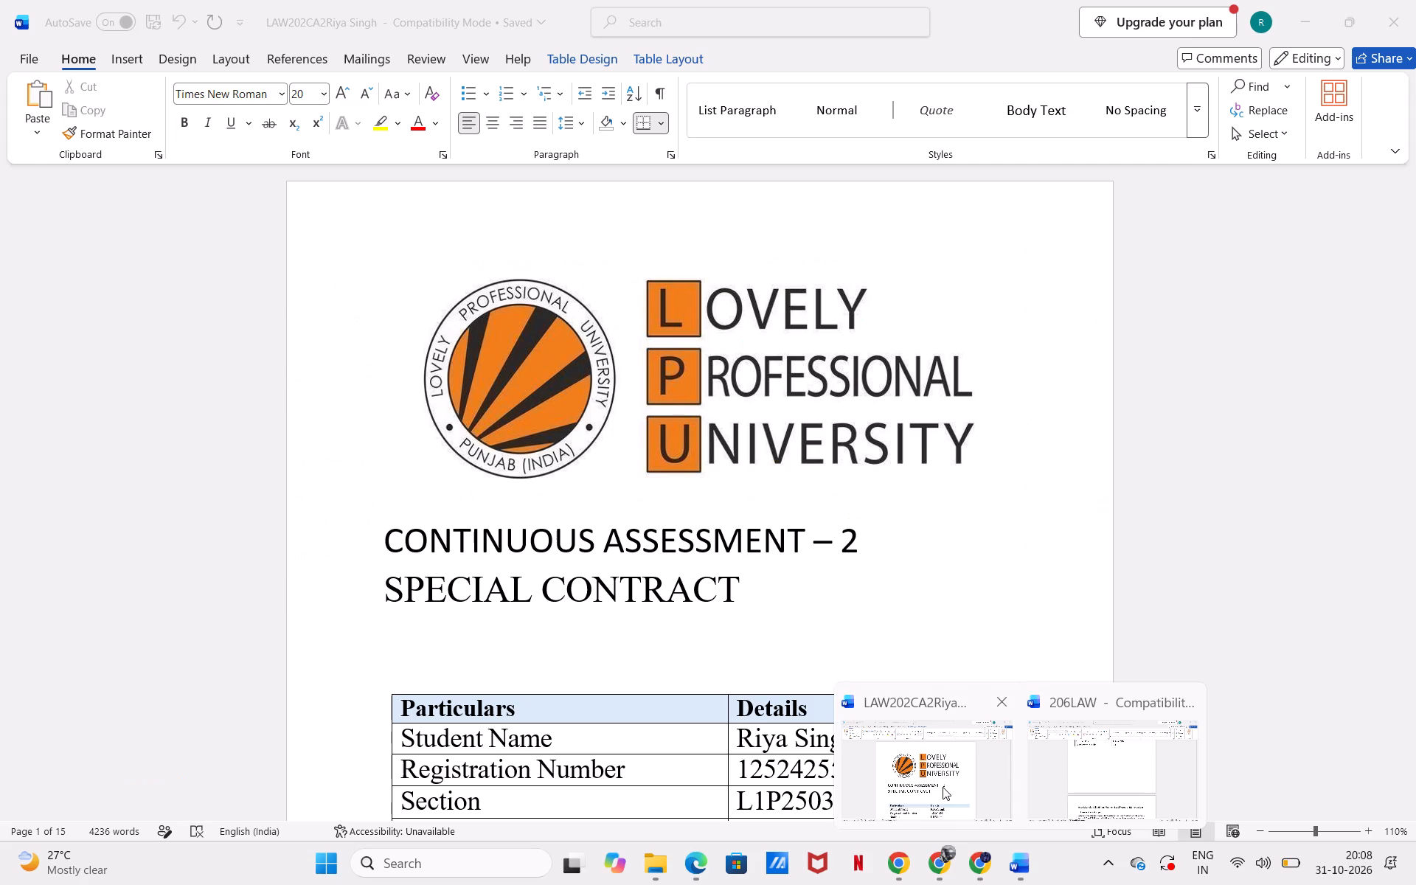
{"action": "left_click", "coordinate": [364, 27]}
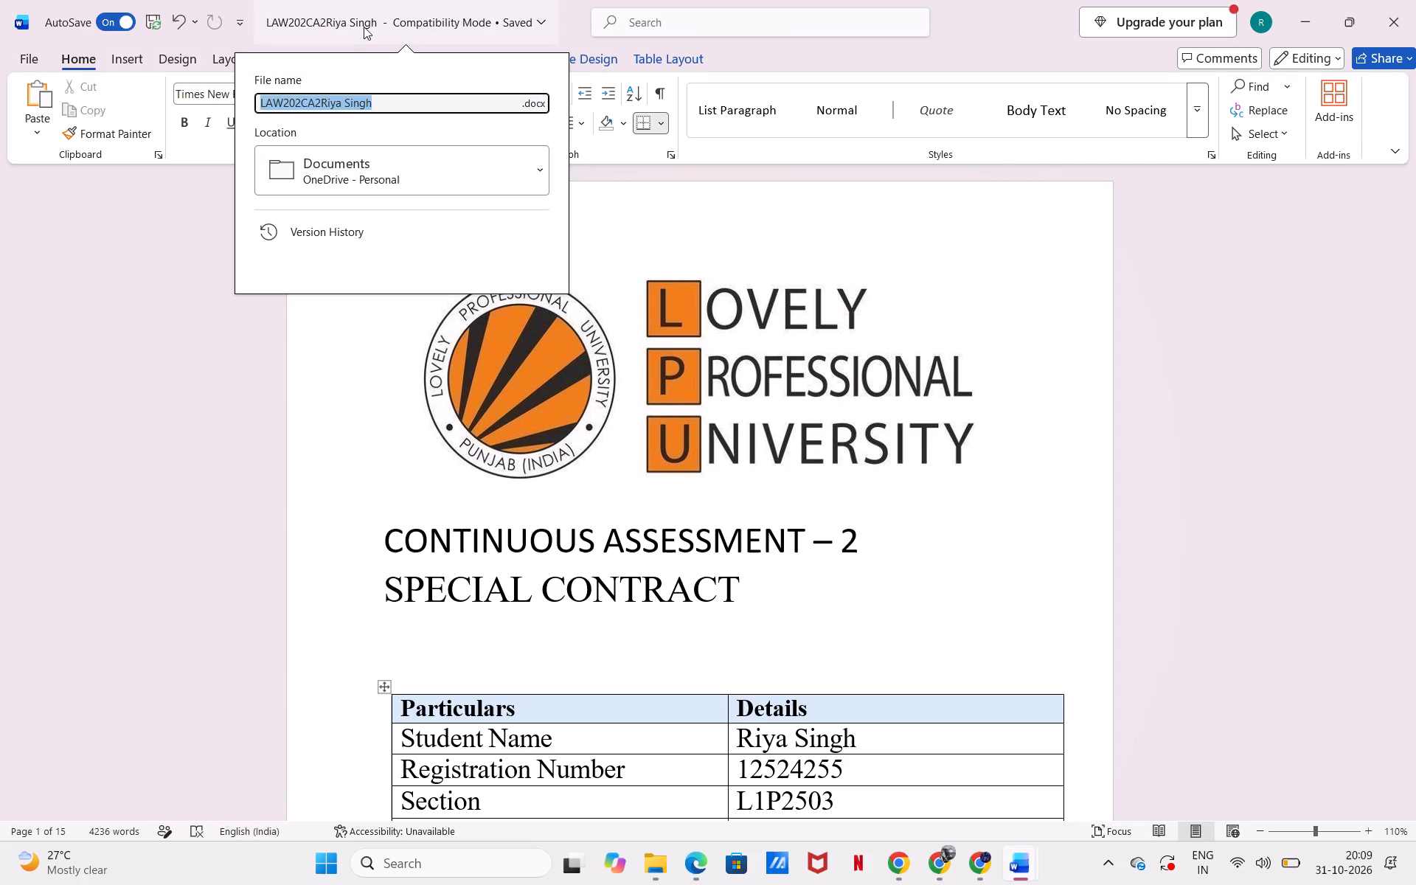
Look through the export options for the LAW202 CA2 document, including the alternative file types.
{"action": "left_click", "coordinate": [180, 342]}
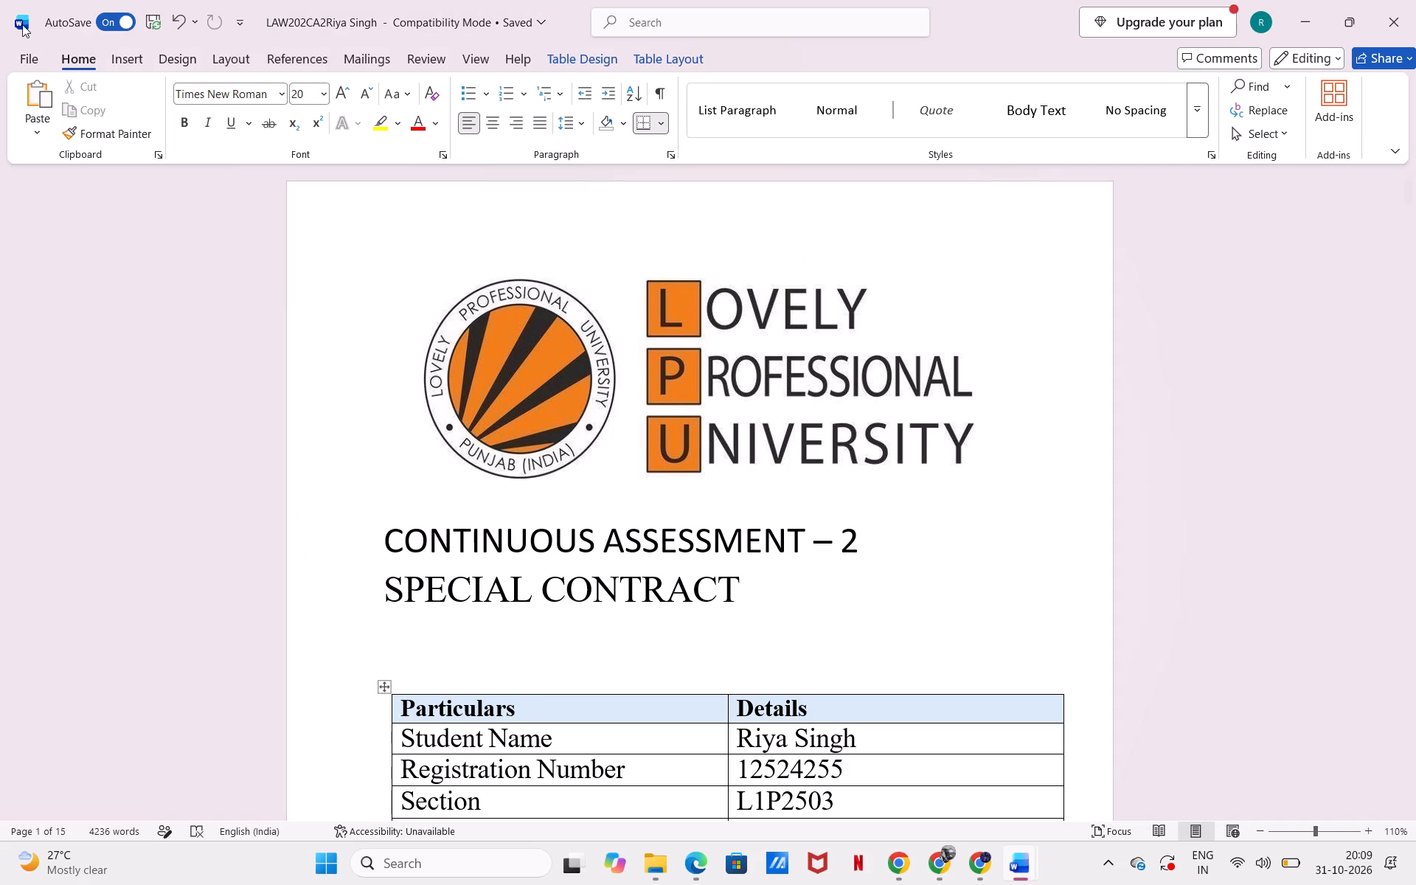
{"action": "left_click", "coordinate": [28, 52]}
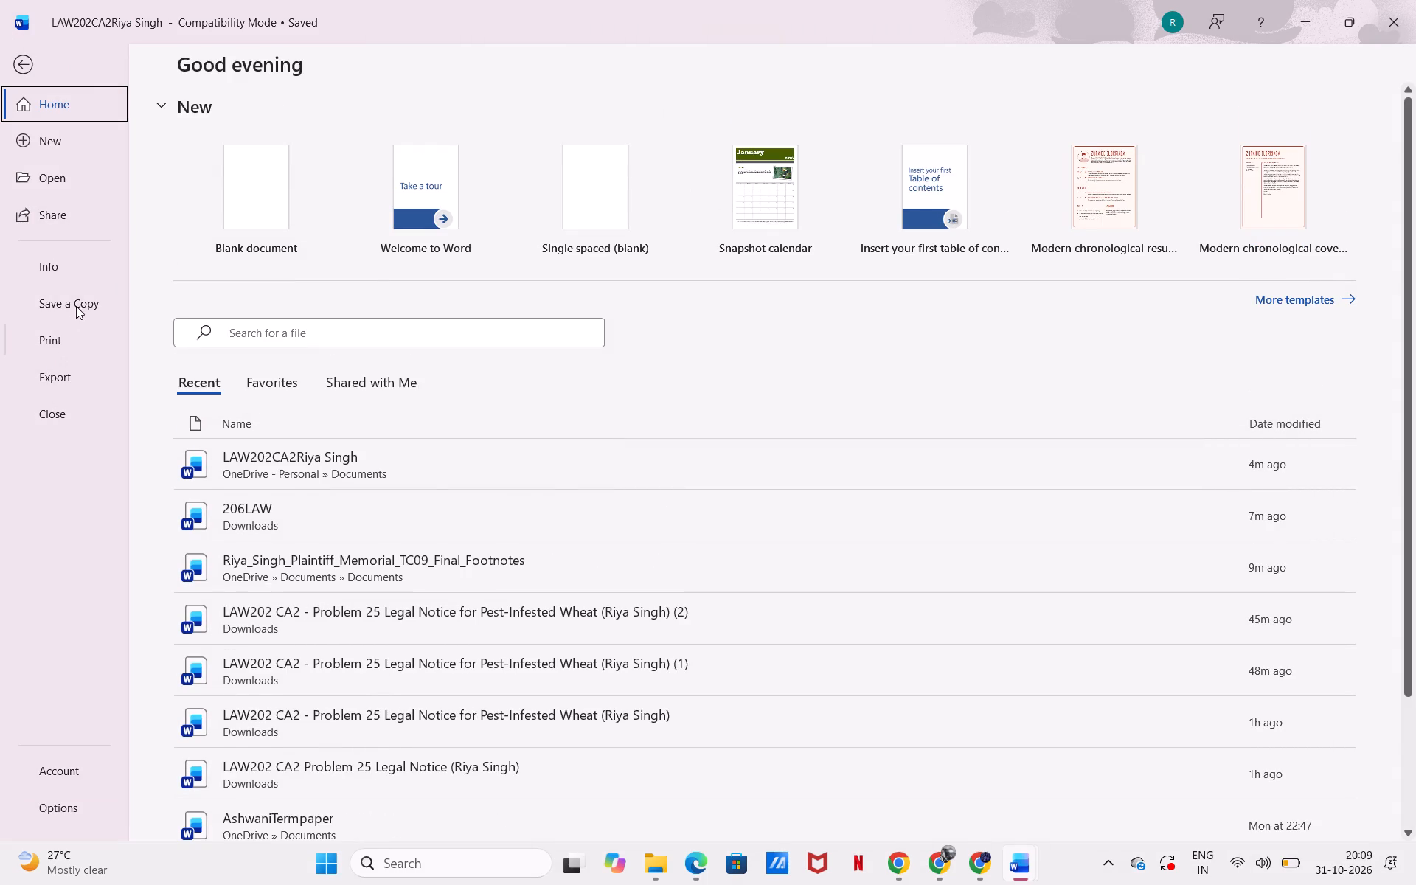
{"action": "left_click", "coordinate": [72, 367]}
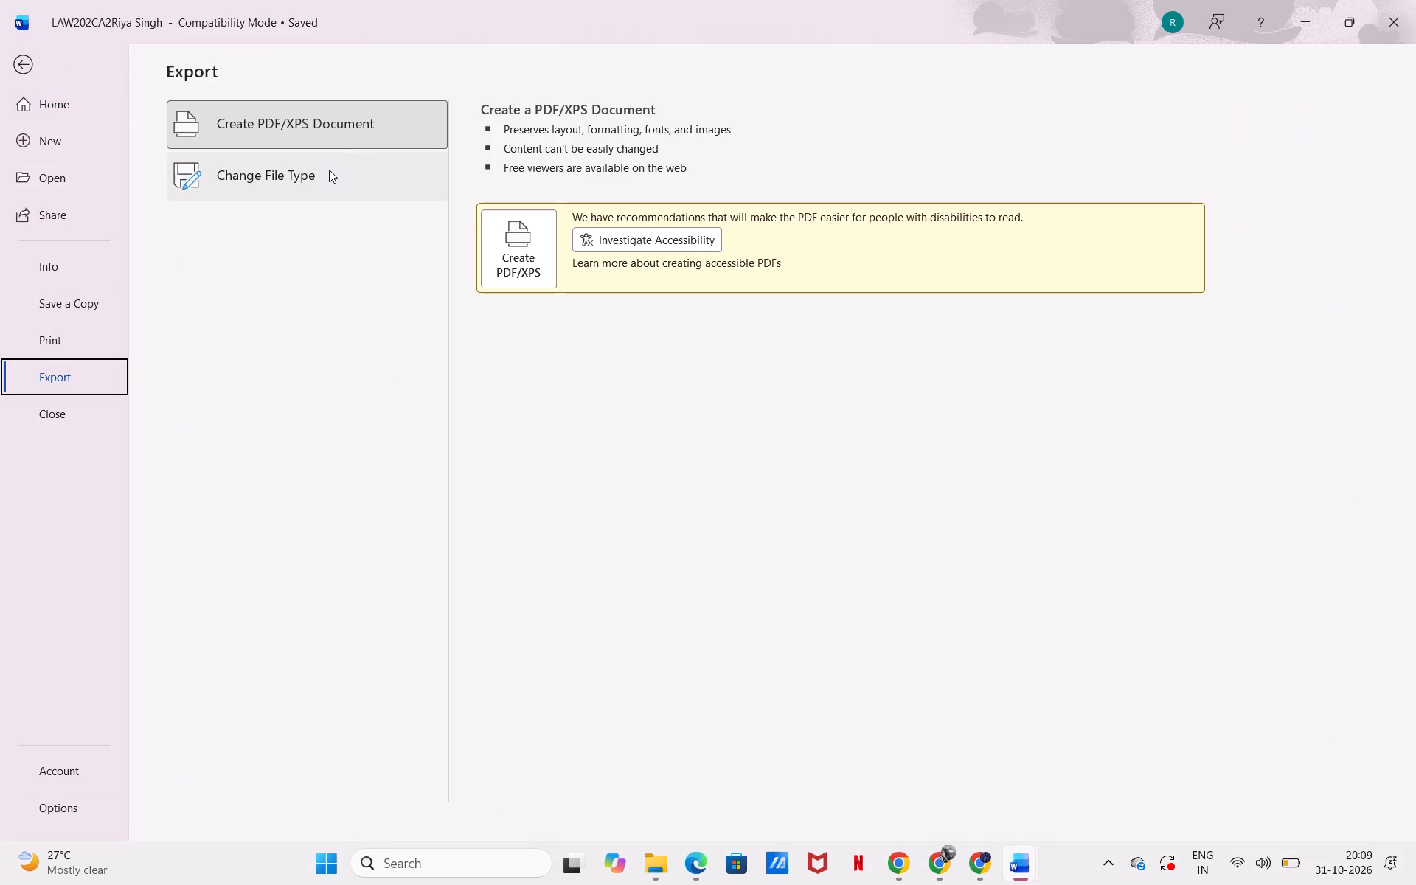
{"action": "left_click", "coordinate": [327, 170]}
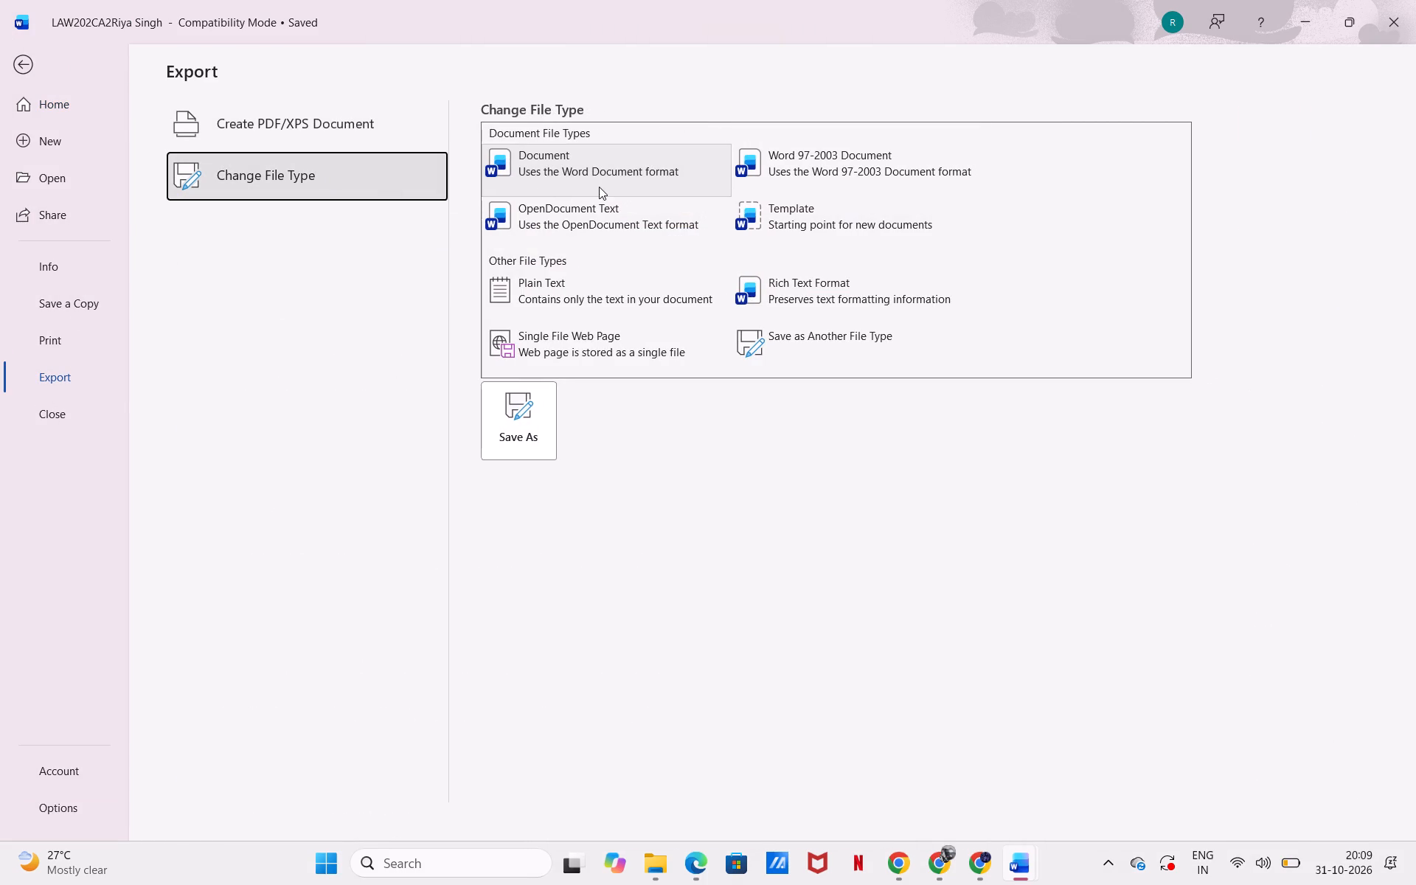
{"action": "scroll", "coordinate": [631, 284], "scroll_direction": "down", "scroll_amount": 1}
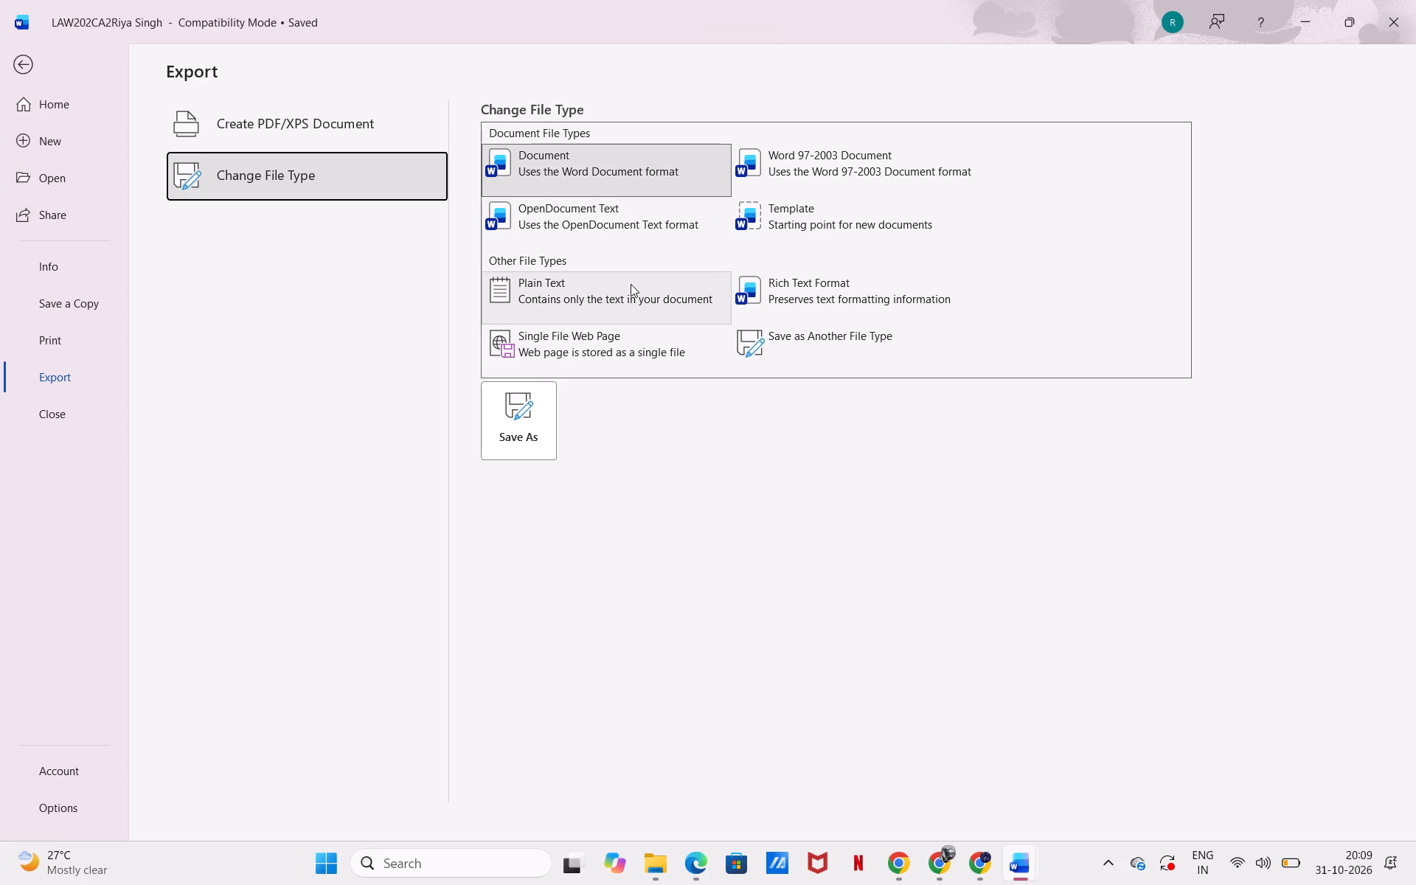
{"action": "left_click", "coordinate": [234, 375]}
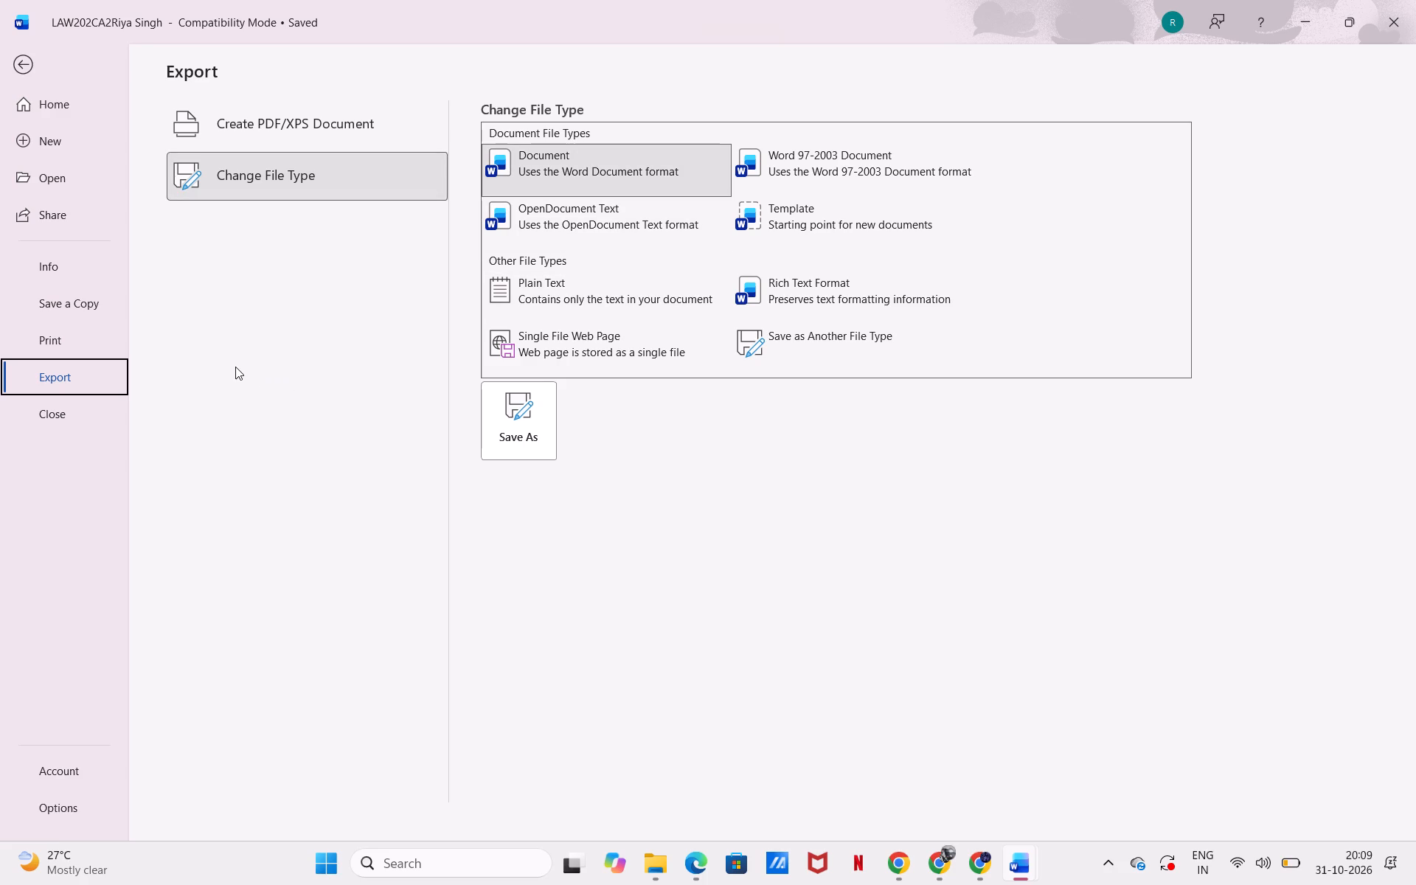
Close both open Word documents, the LAW202 CA2 legal notice and 206LAW.
{"action": "left_click", "coordinate": [72, 425]}
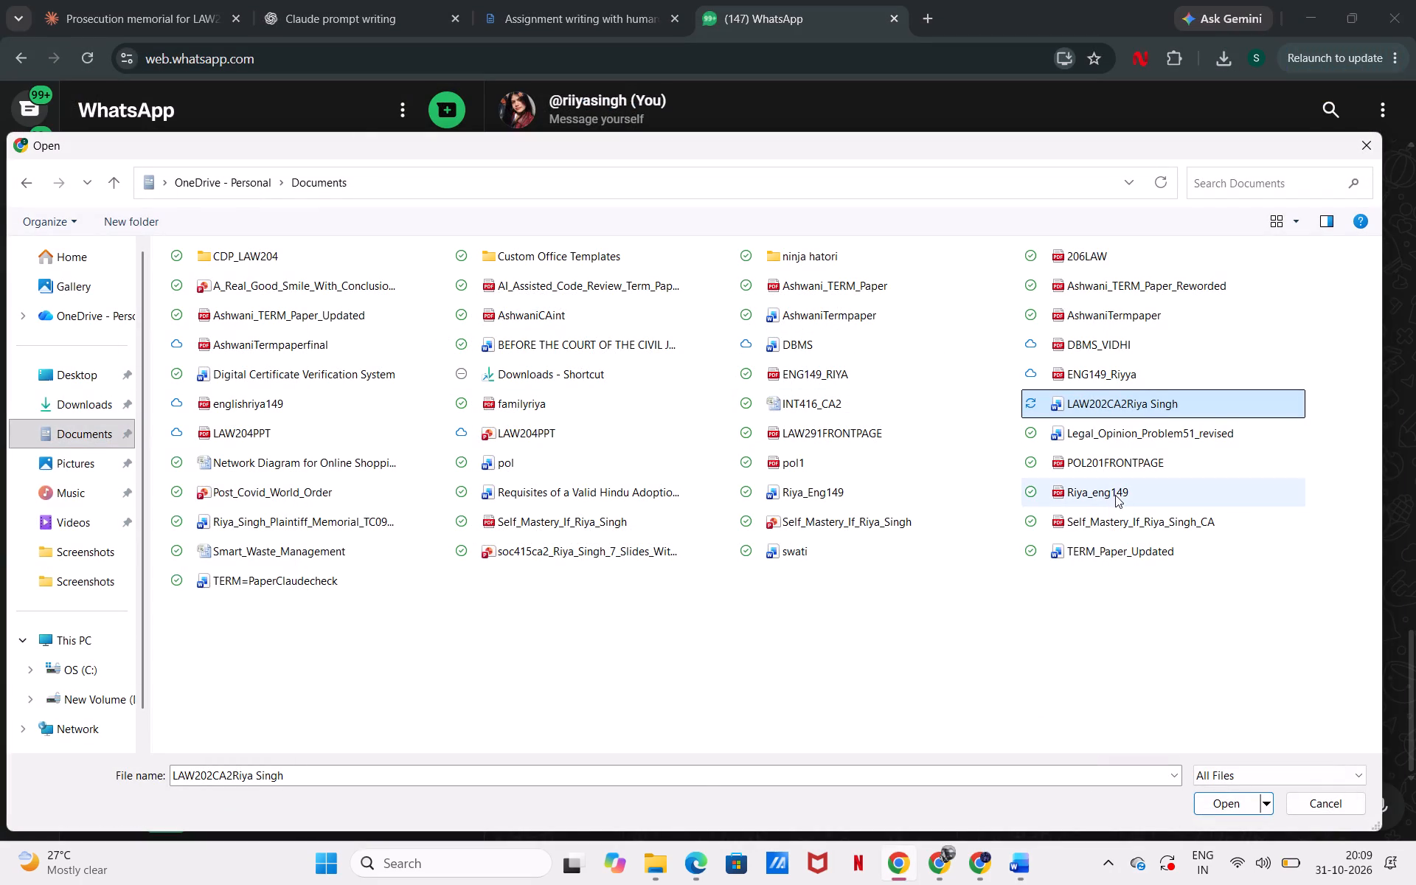
{"action": "left_click", "coordinate": [1016, 861]}
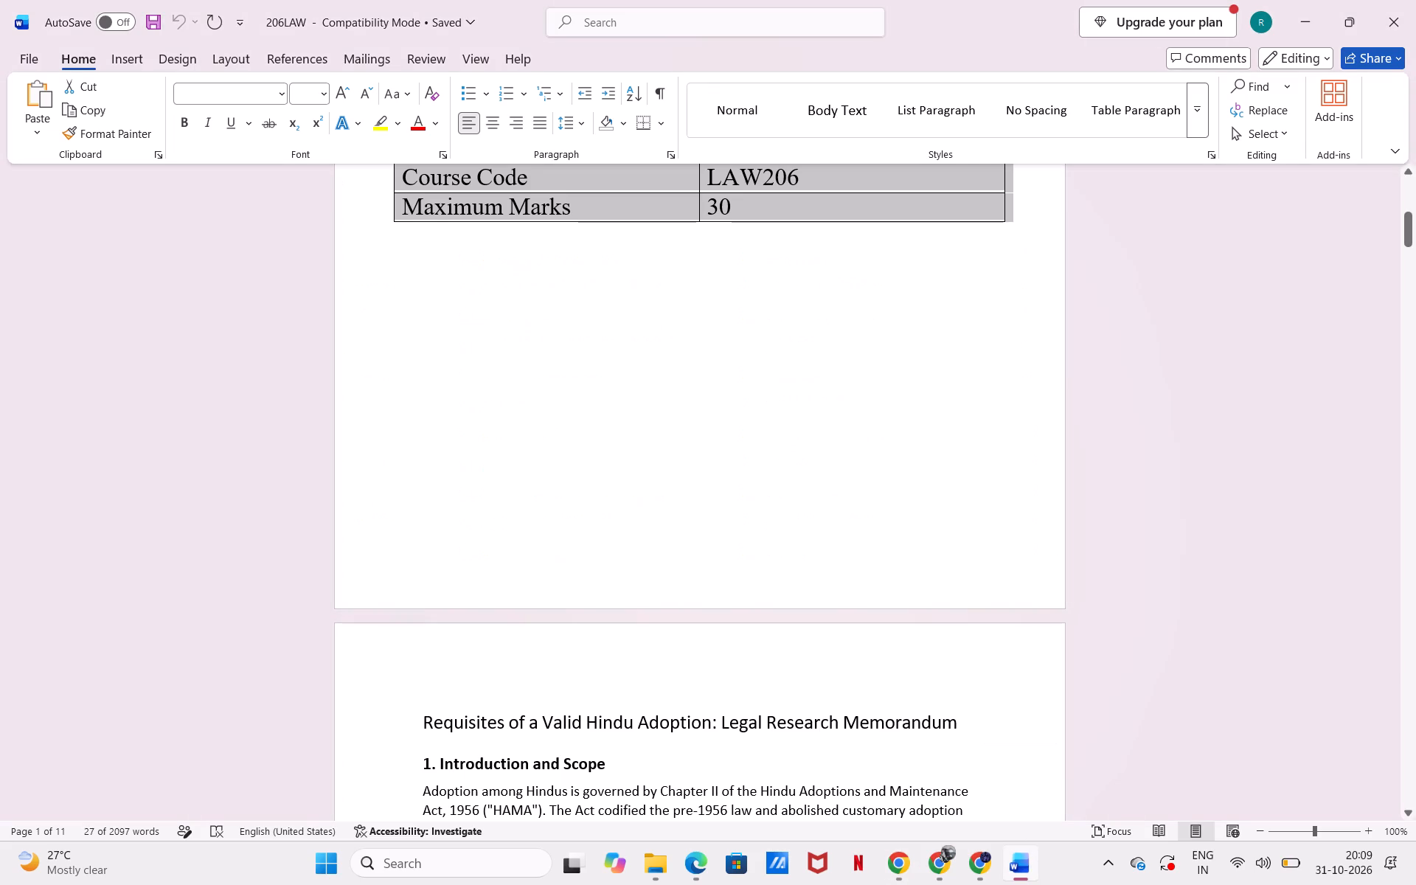
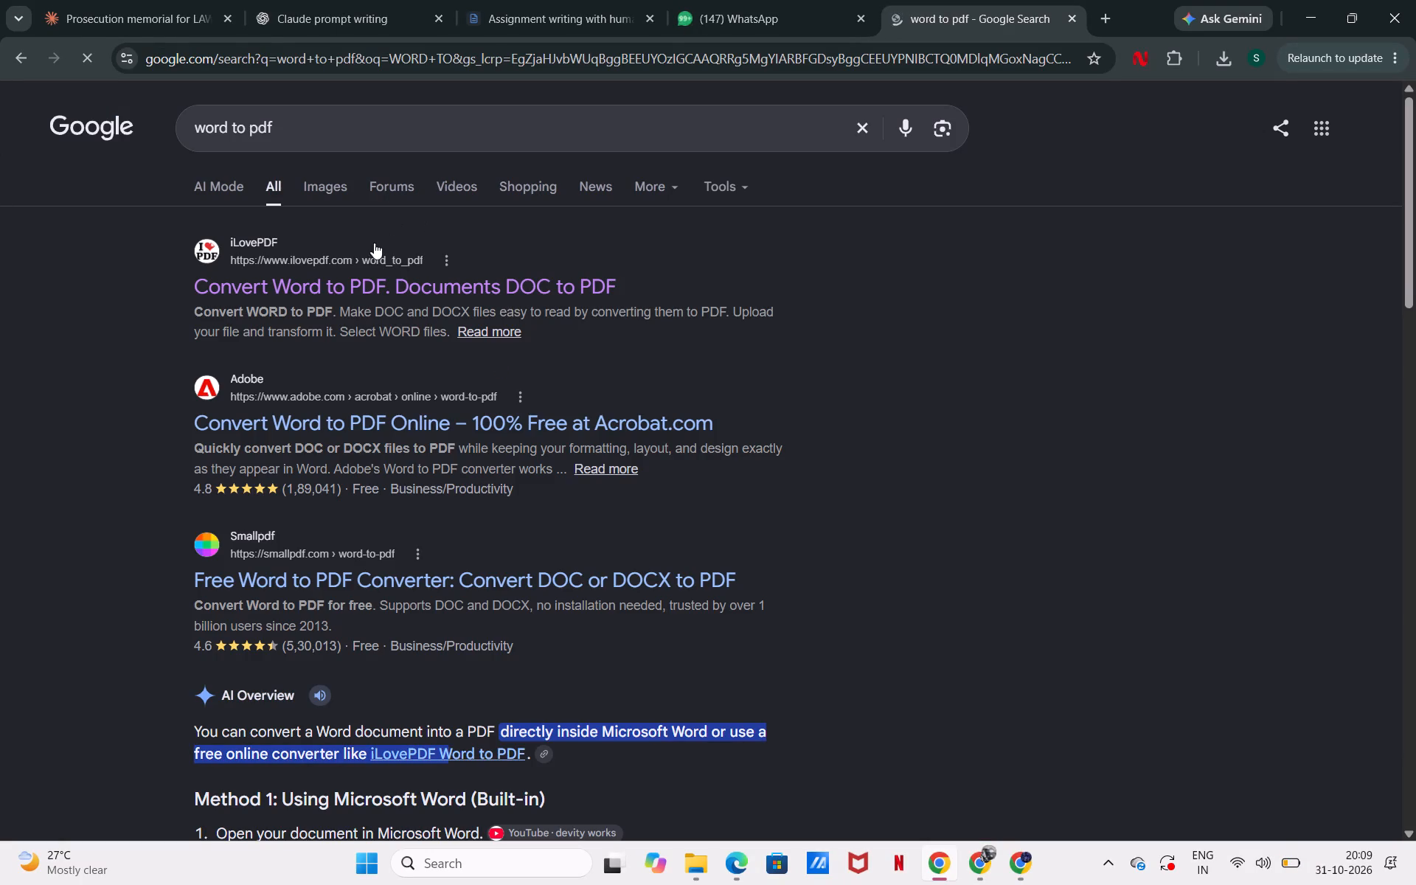
Convert the LAW202 CA2 Word document from the OneDrive Documents folder to PDF with iLovePDF's Word to PDF converter.
{"action": "left_click", "coordinate": [372, 280]}
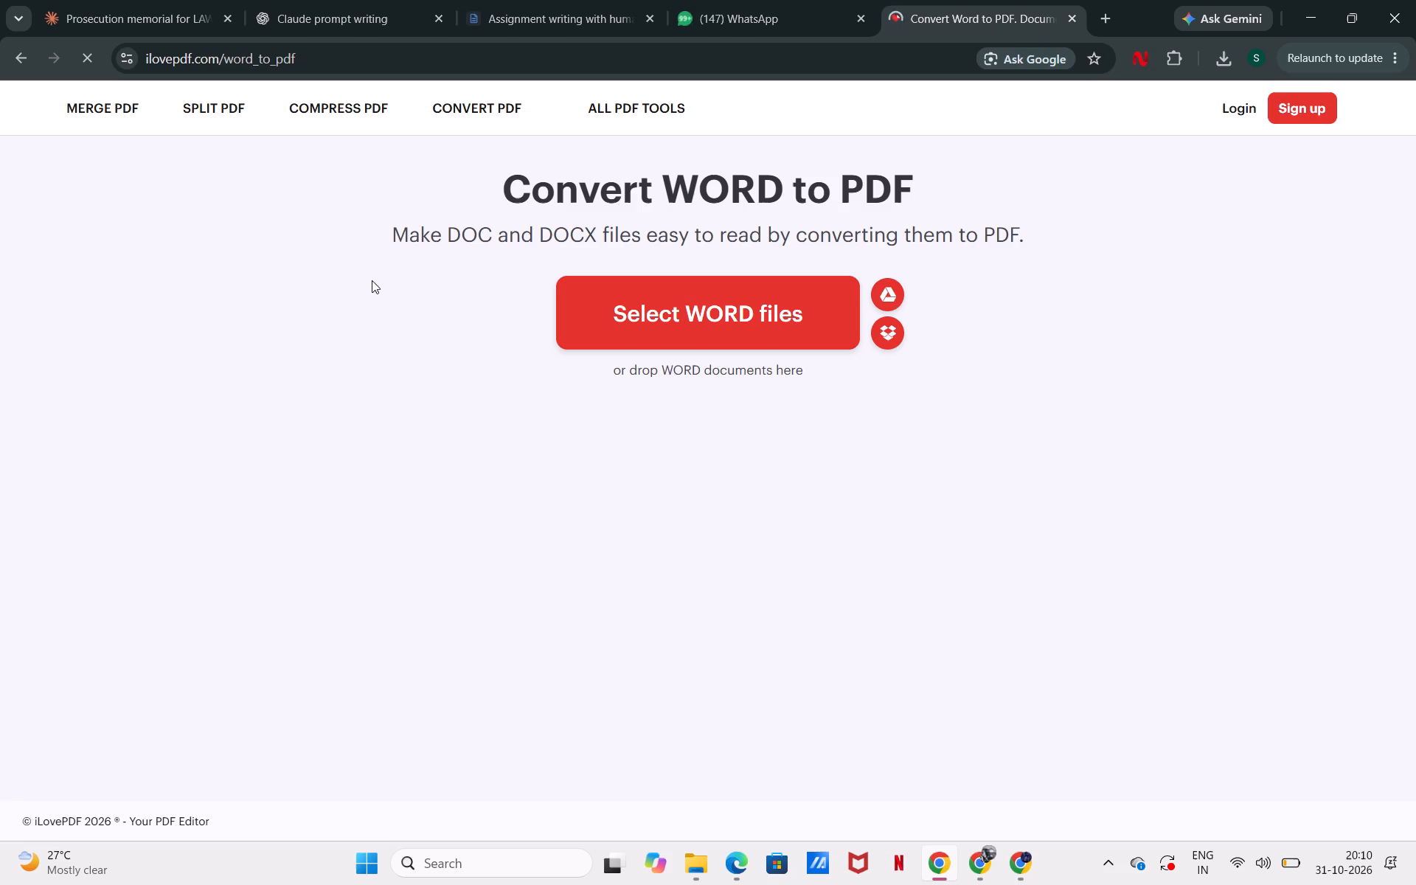
{"action": "left_click", "coordinate": [653, 328]}
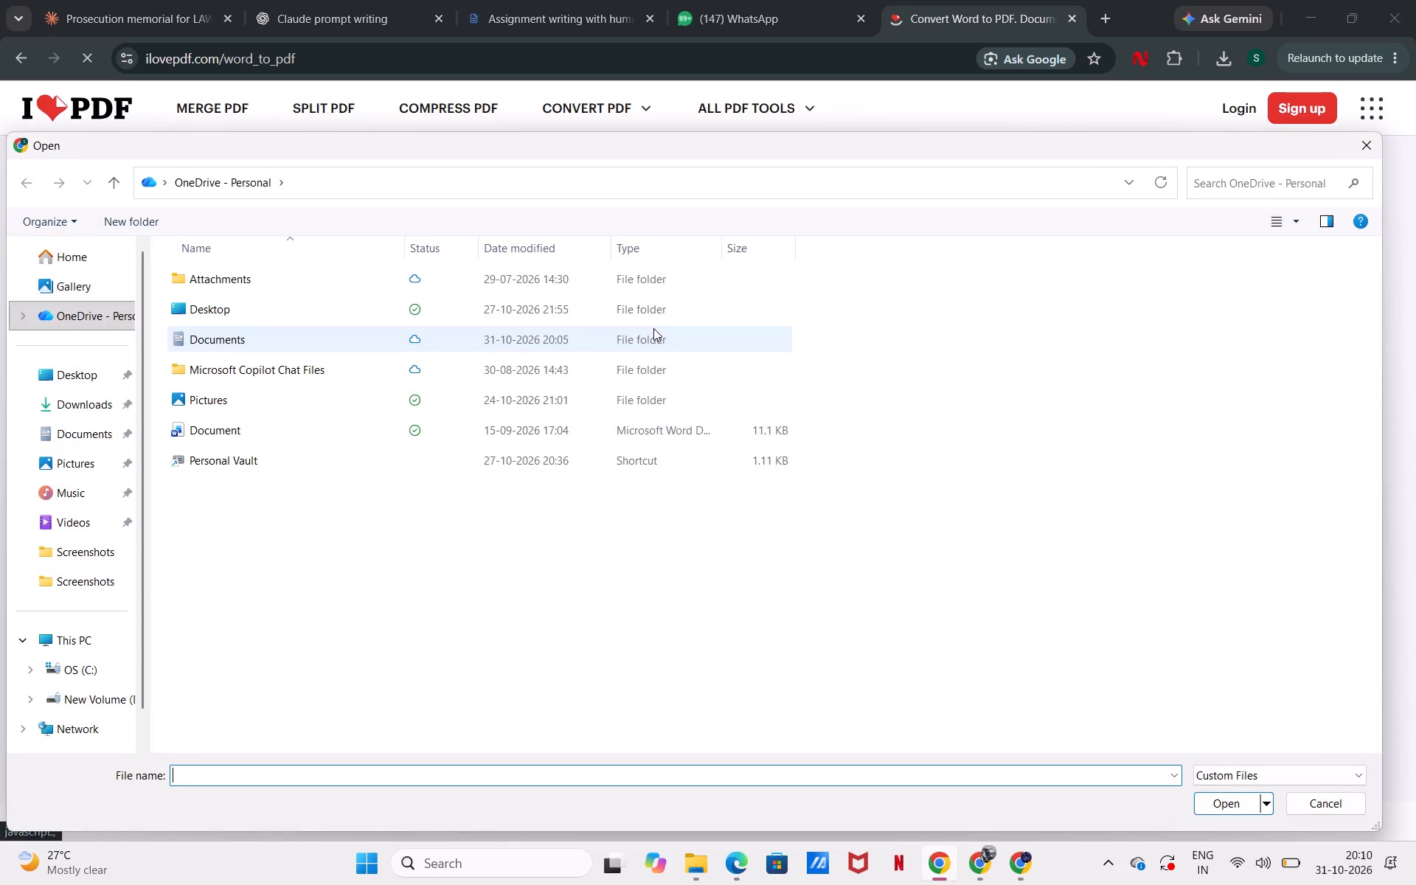
{"action": "left_click", "coordinate": [80, 426]}
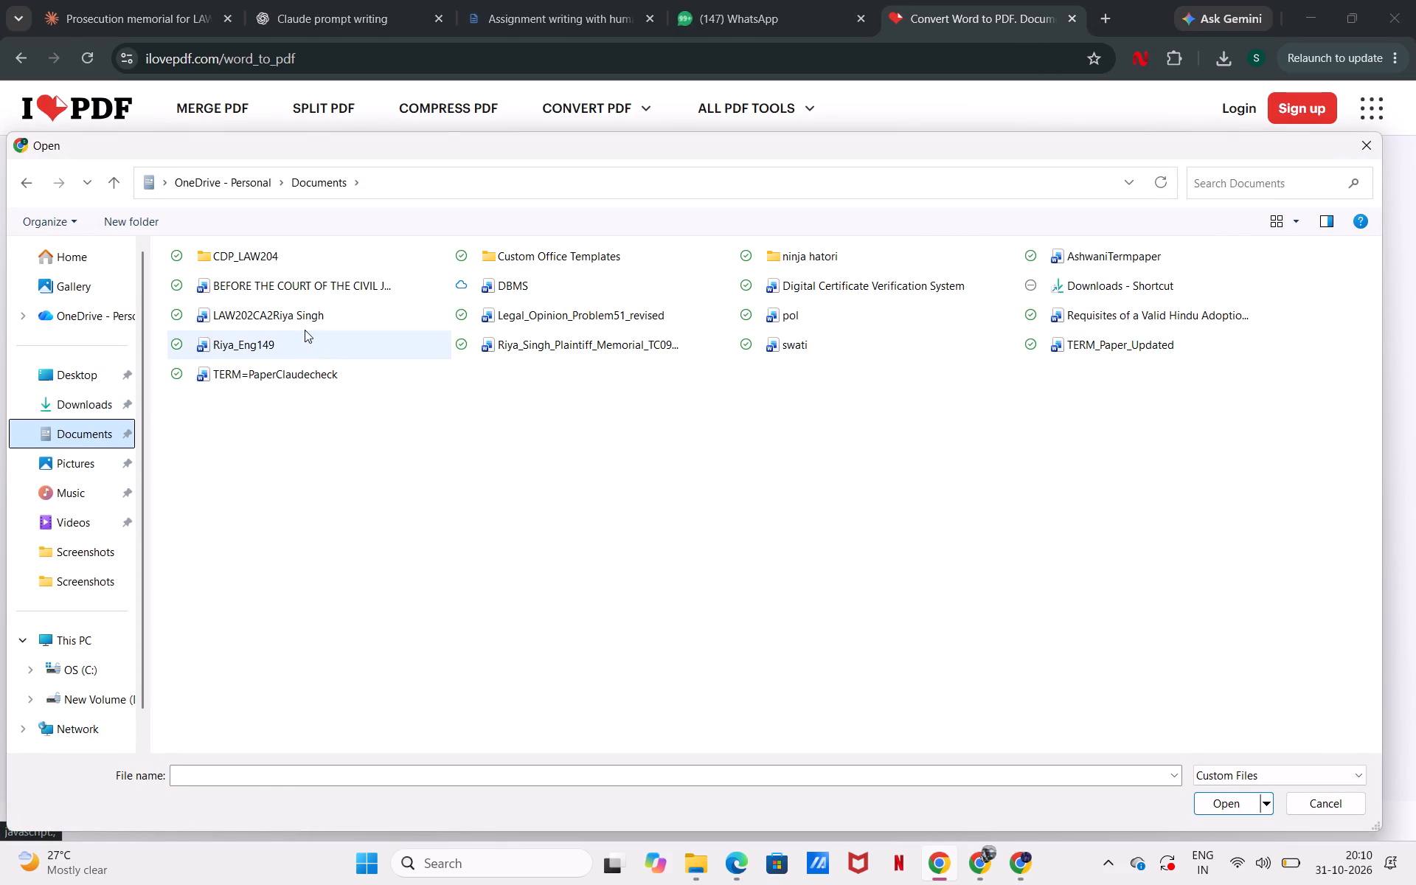
{"action": "left_click", "coordinate": [308, 311]}
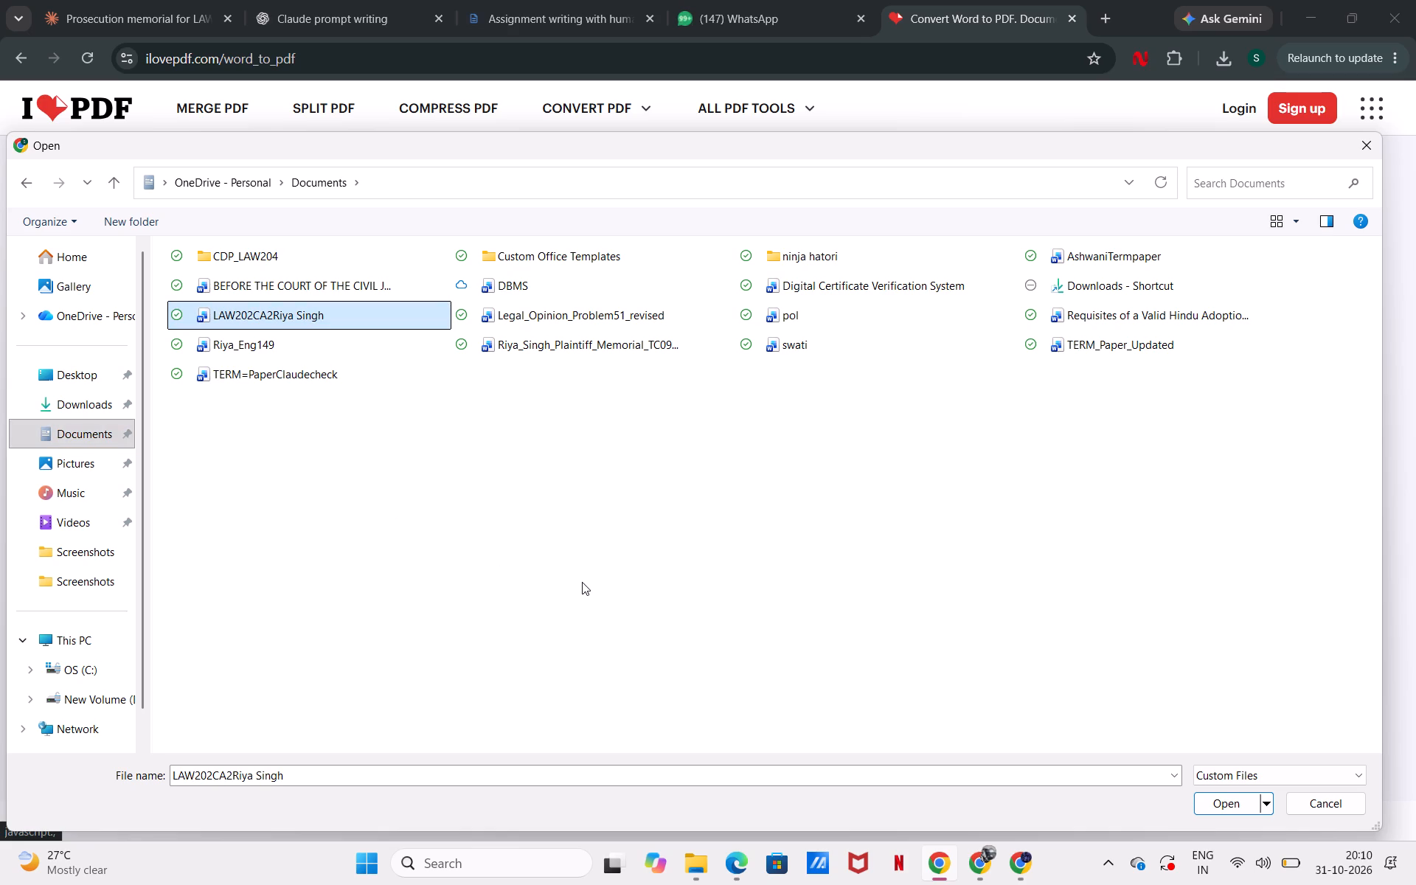
{"action": "left_click", "coordinate": [1206, 802]}
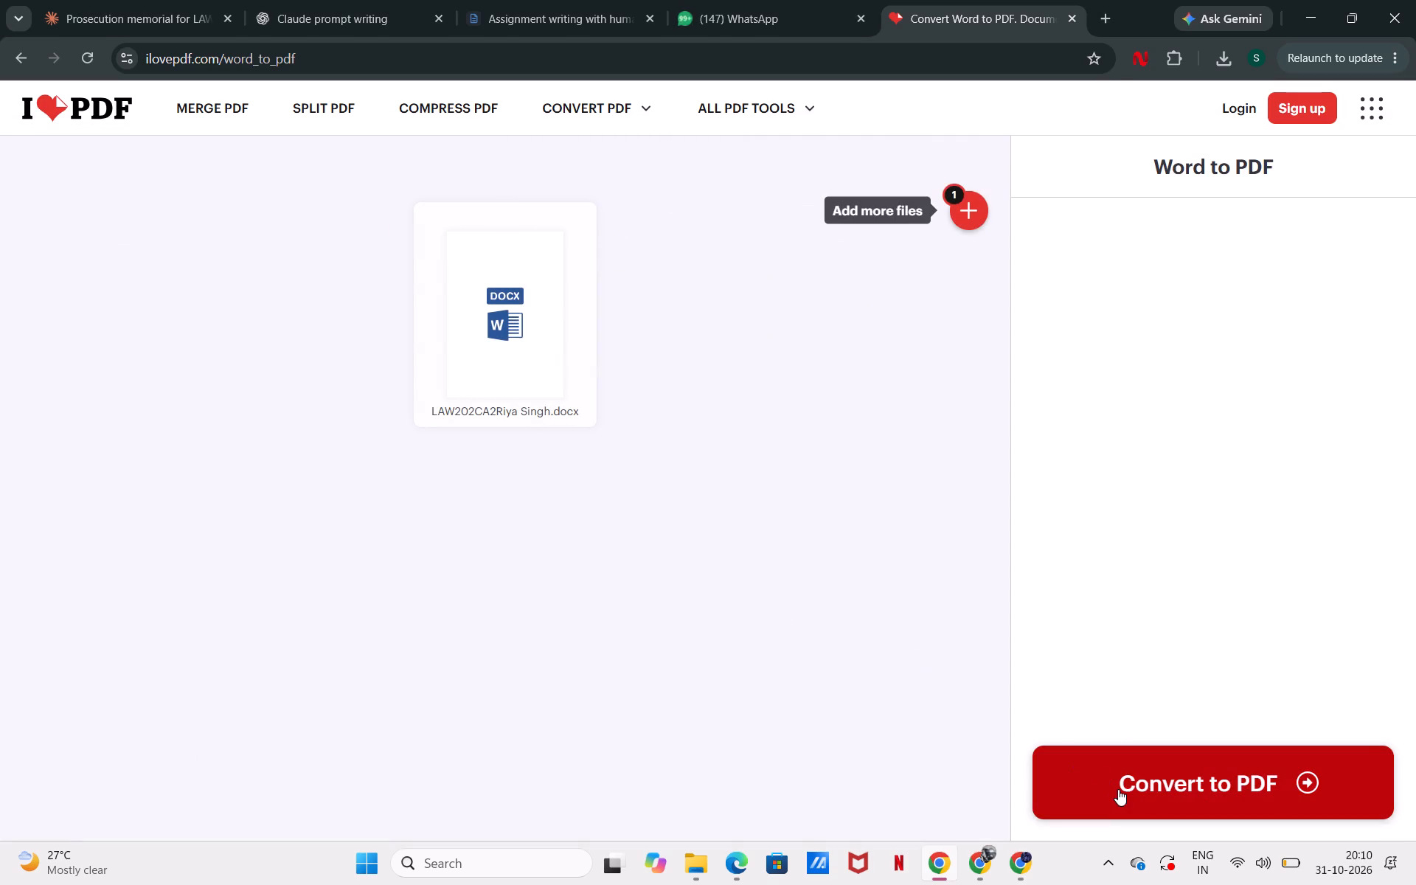
{"action": "left_click", "coordinate": [1119, 789]}
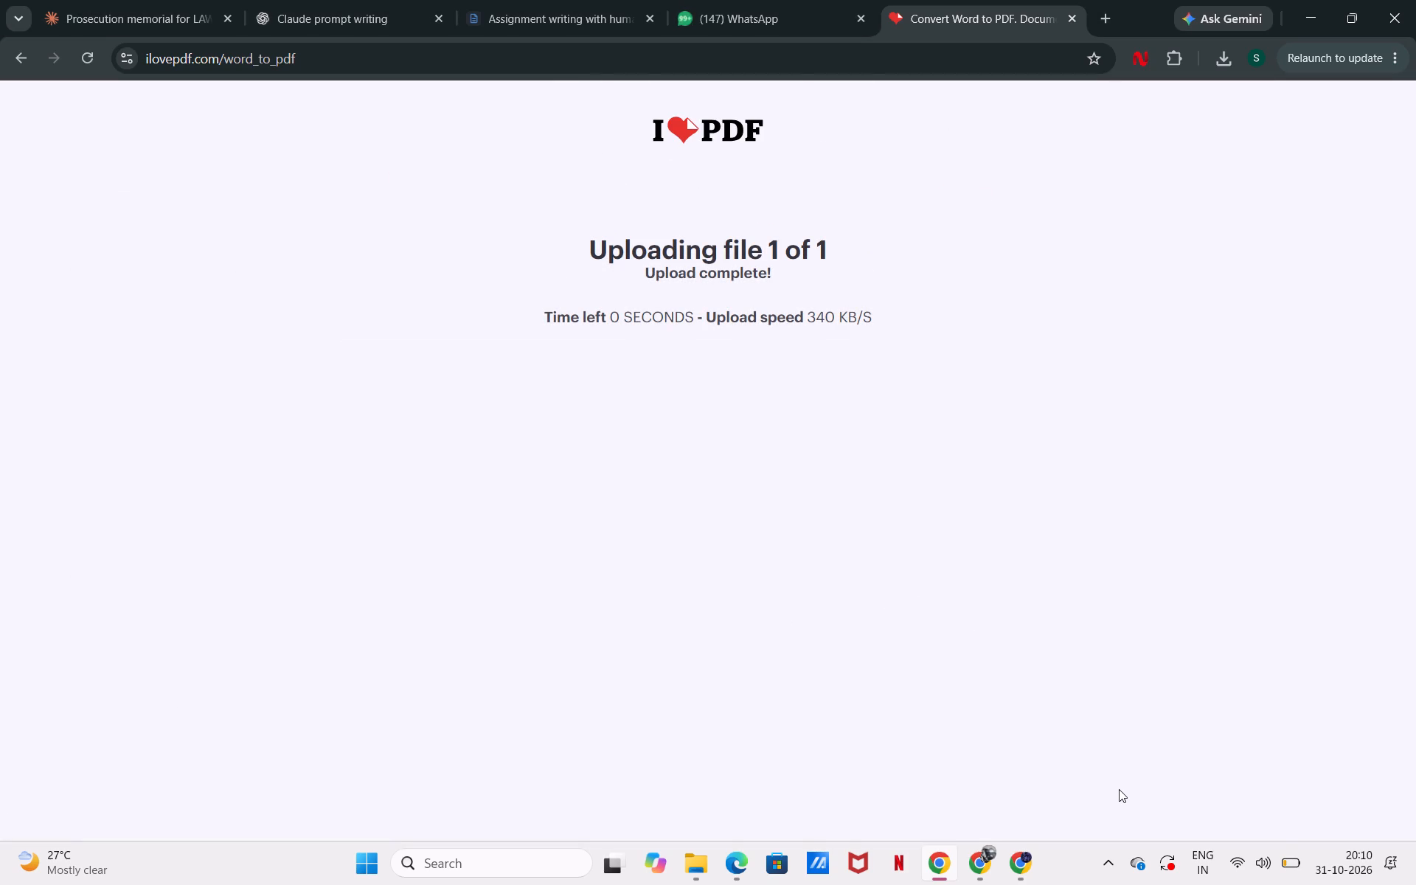
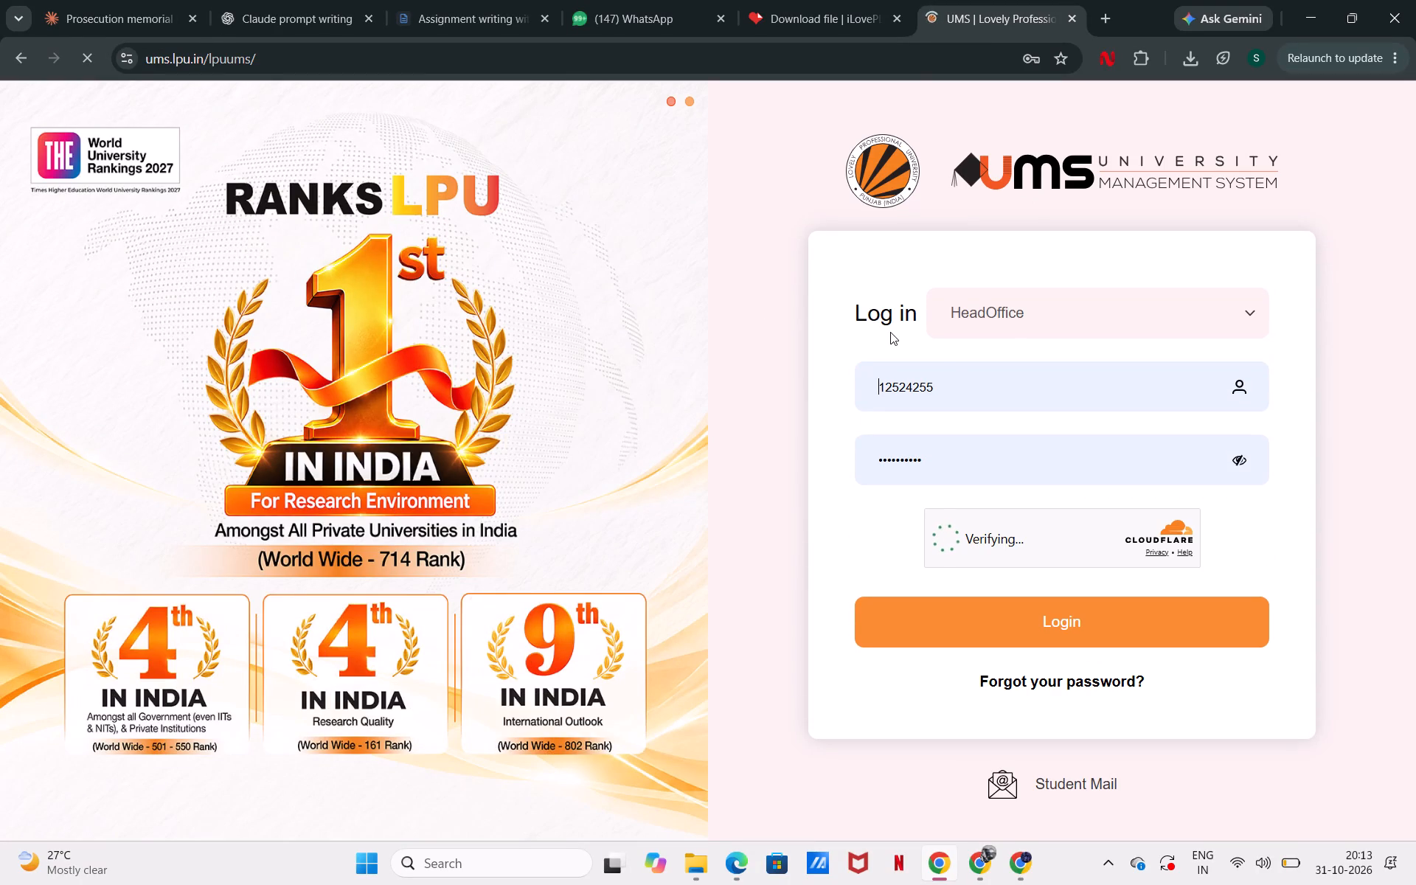
Log in to the LPU University Management System with the prefilled HeadOffice account credentials.
{"action": "left_click", "coordinate": [1007, 626]}
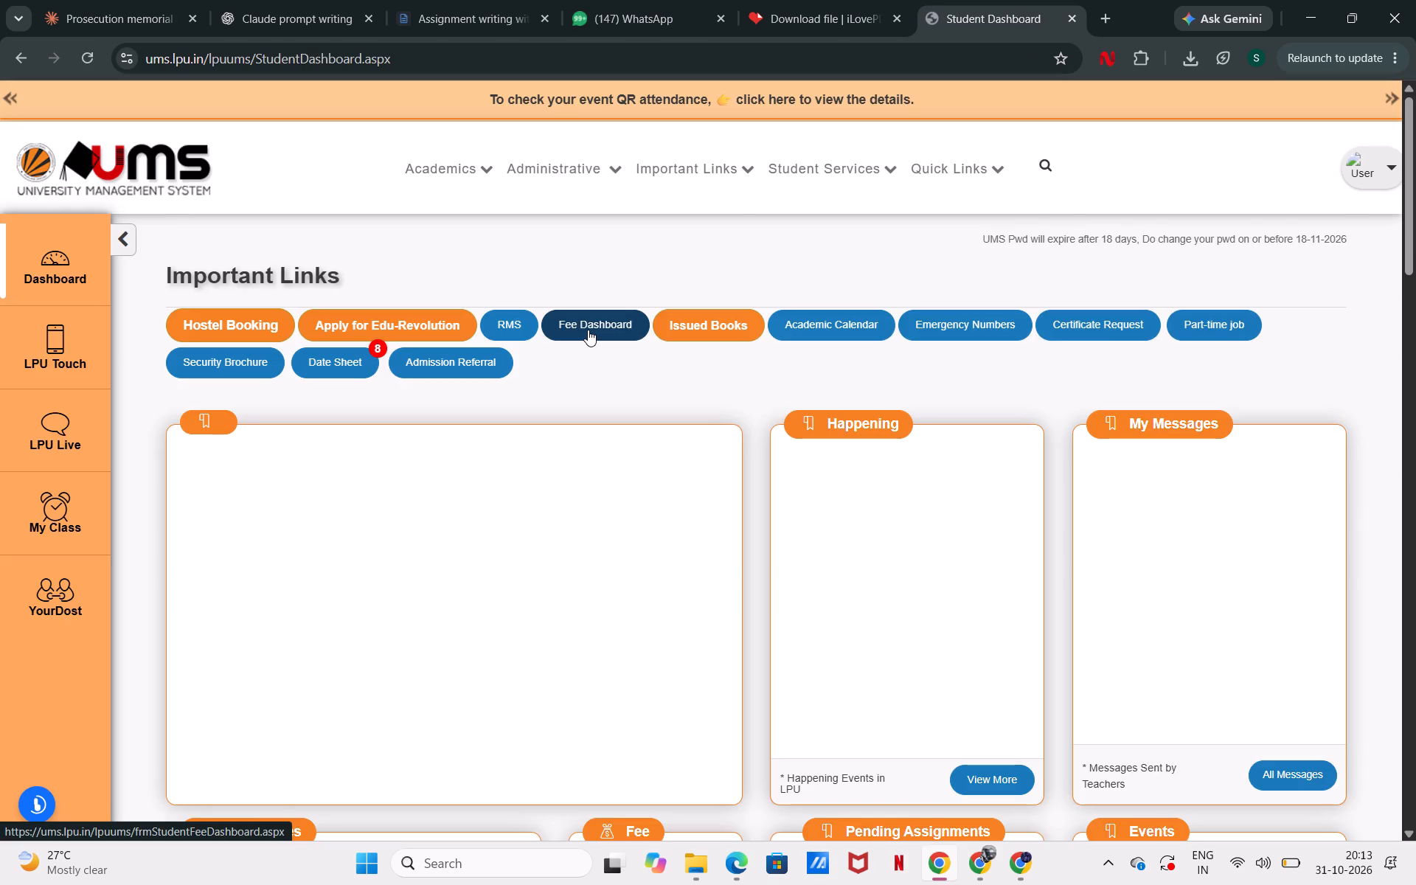
Open the upload form for the pending LAW202 Simulation based assignment, choosing course LAW202::SPECIAL CONTRACT and the teacher who set it.
{"action": "scroll", "coordinate": [588, 330], "scroll_direction": "down", "scroll_amount": 3}
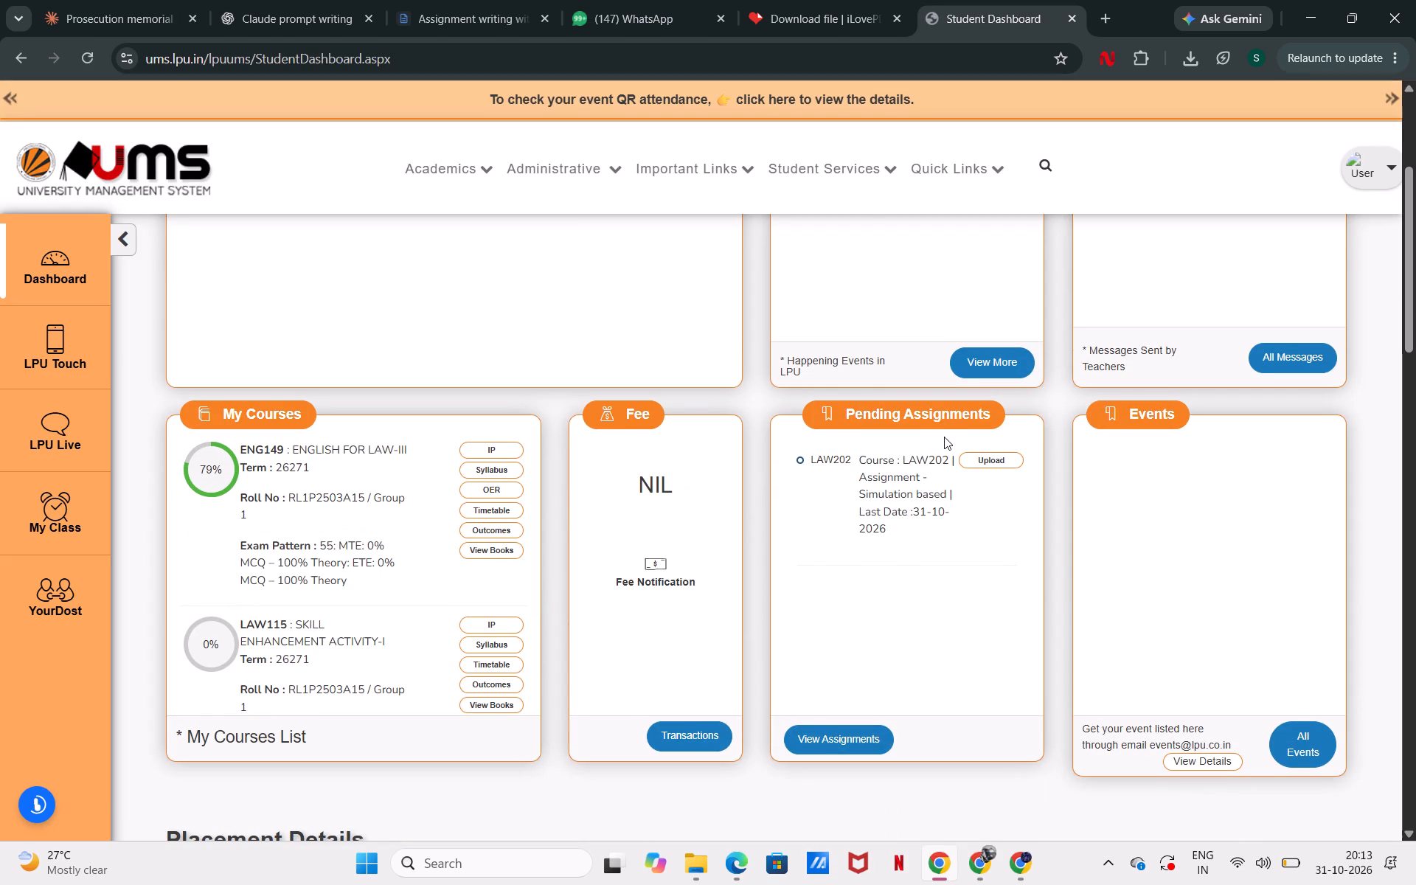
{"action": "left_click", "coordinate": [990, 461]}
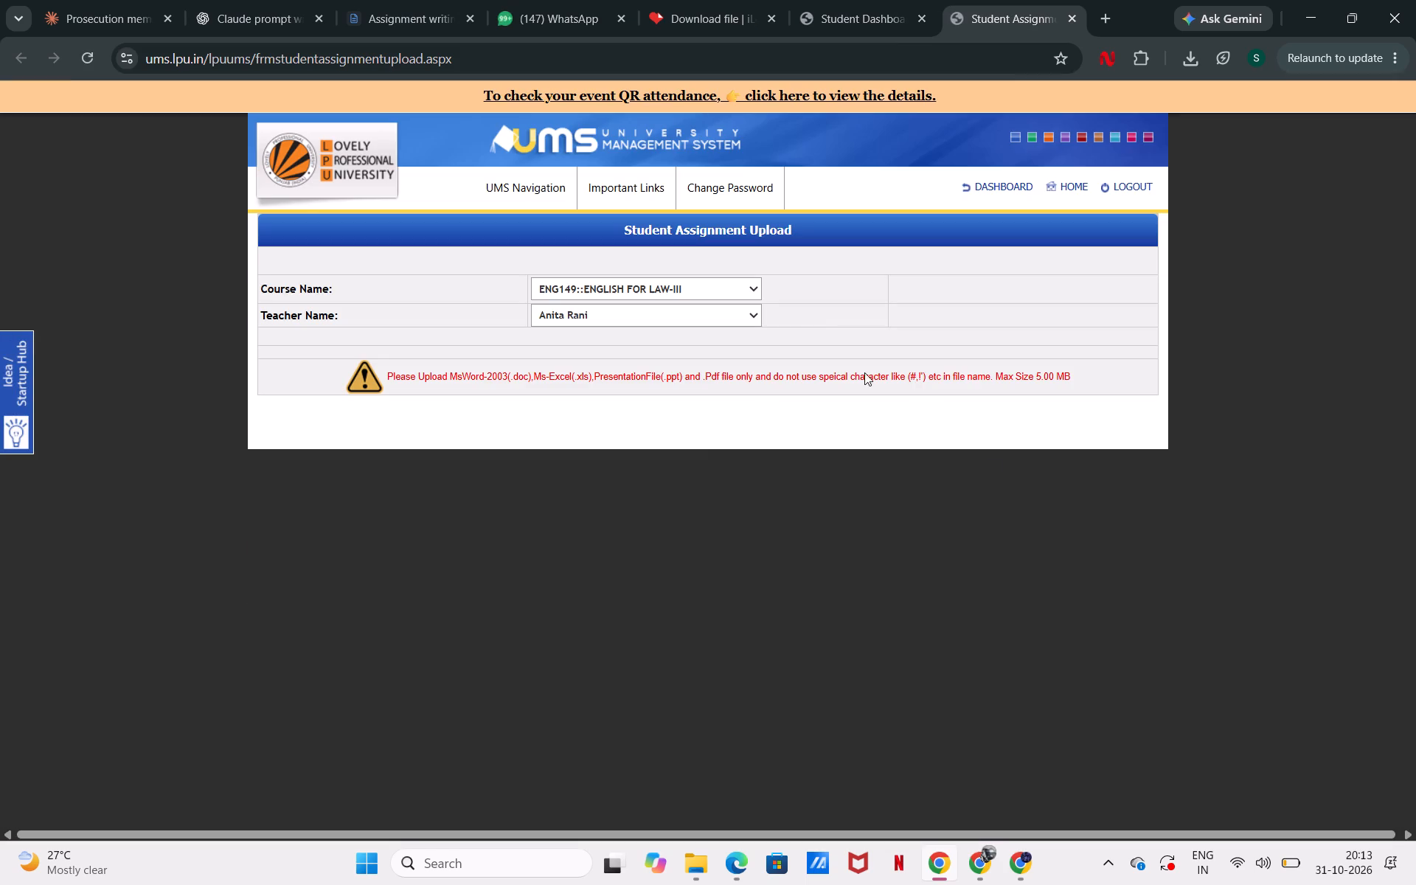
{"action": "left_click", "coordinate": [715, 280]}
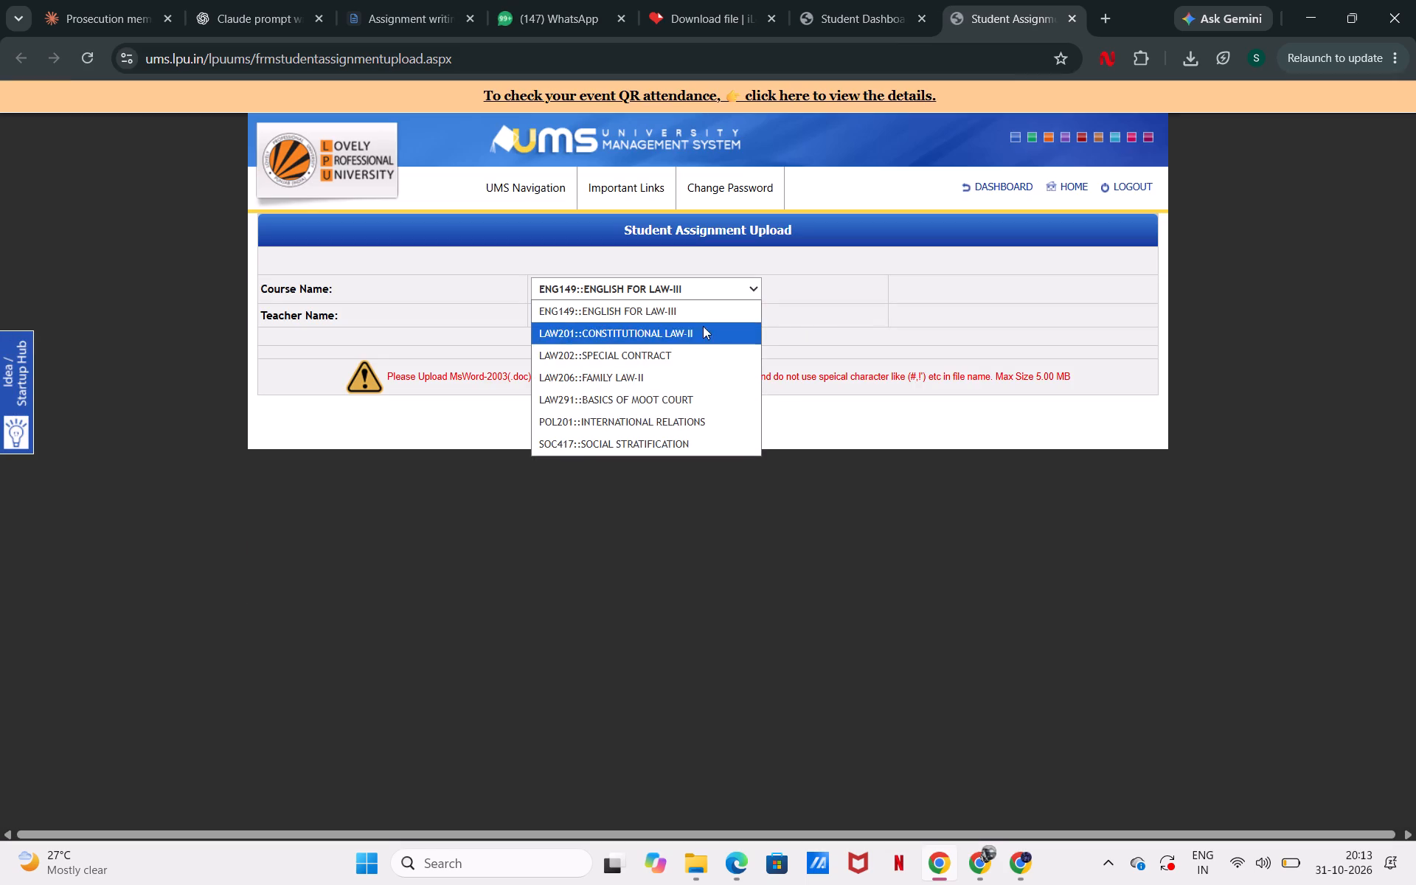
{"action": "left_click", "coordinate": [706, 350]}
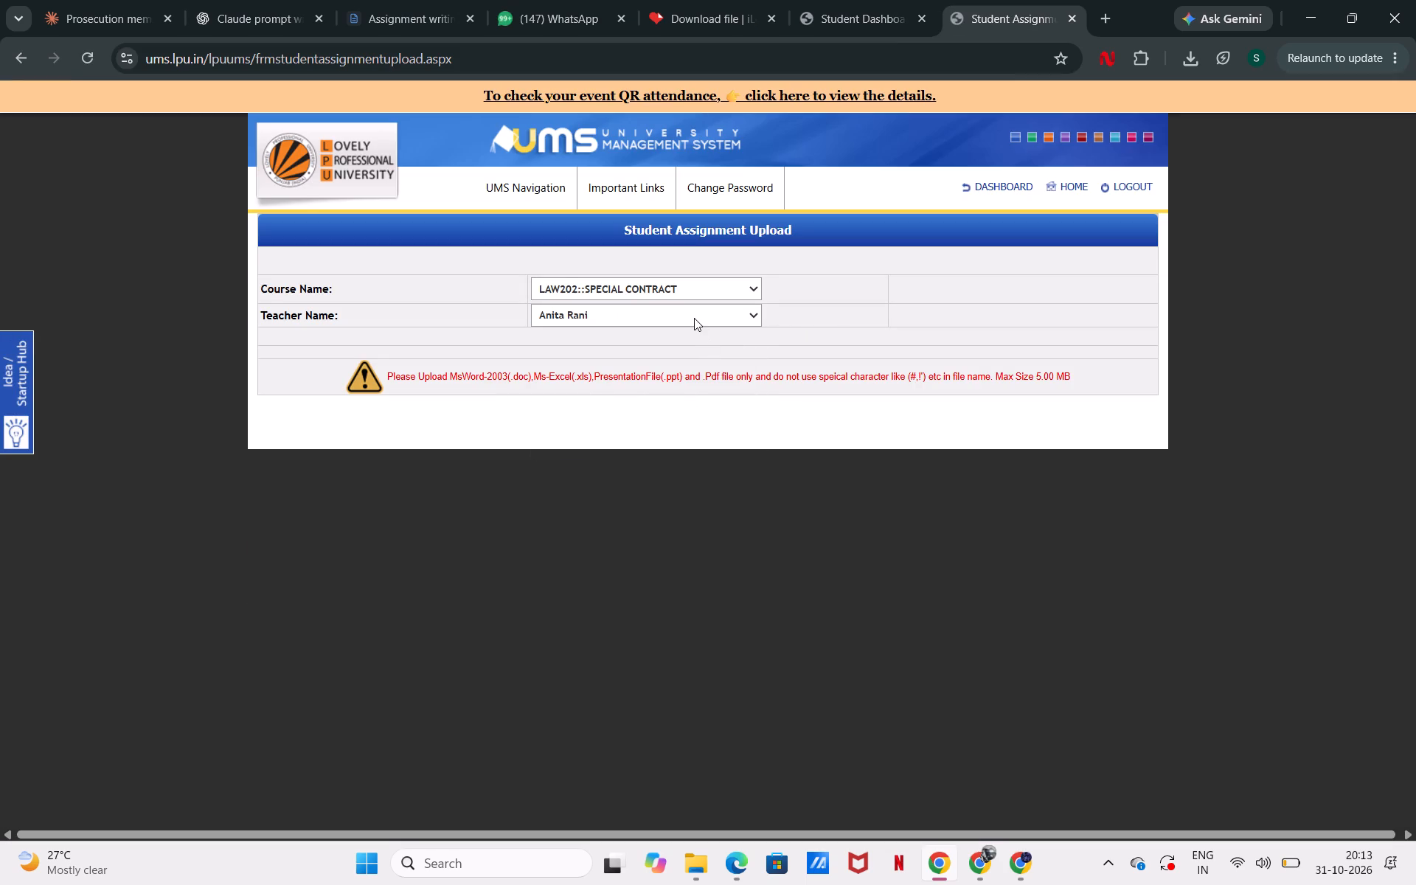
{"action": "left_click", "coordinate": [694, 318]}
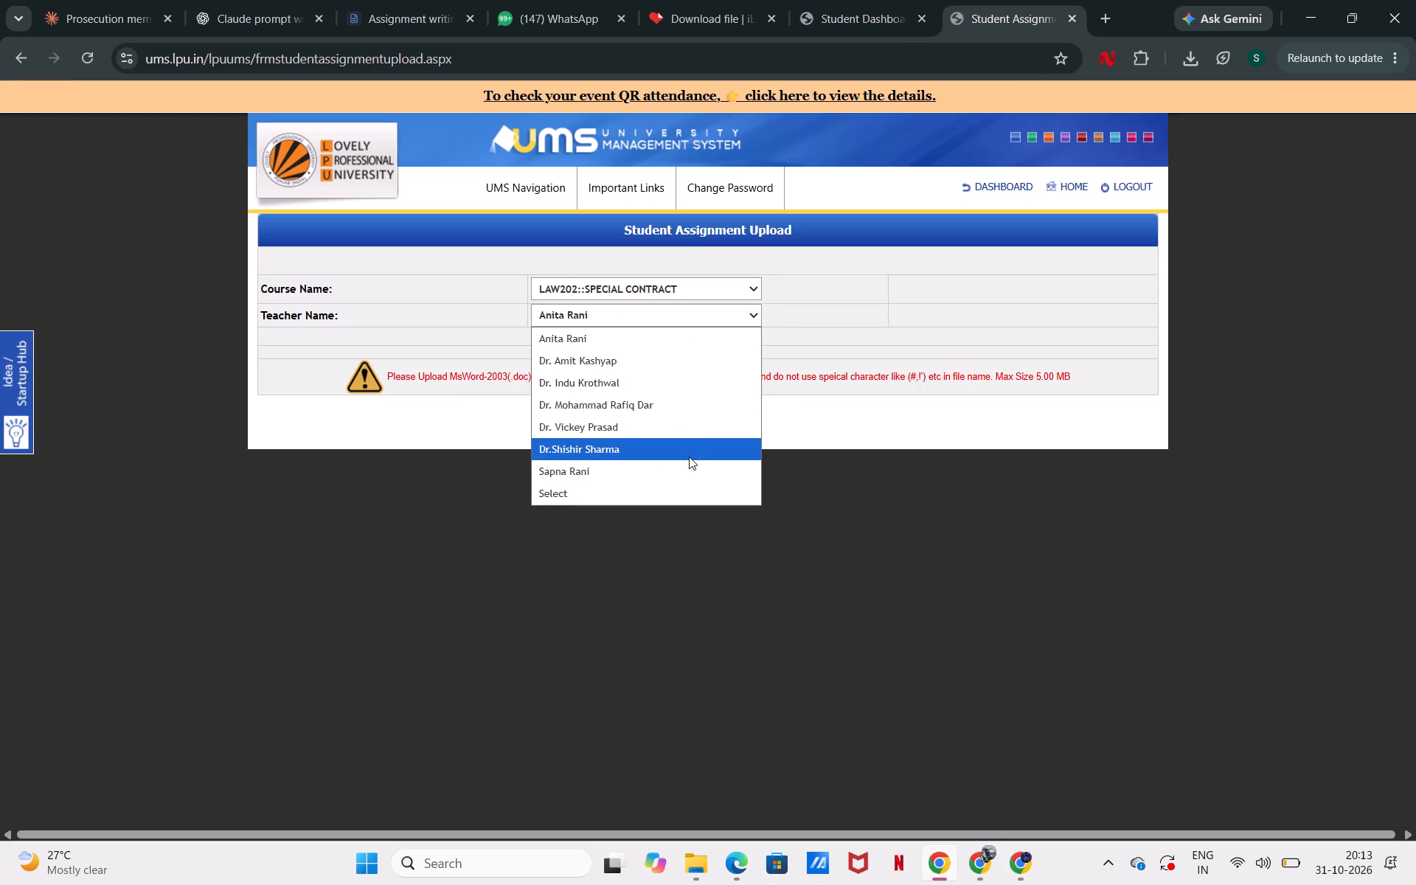
{"action": "left_click", "coordinate": [690, 471]}
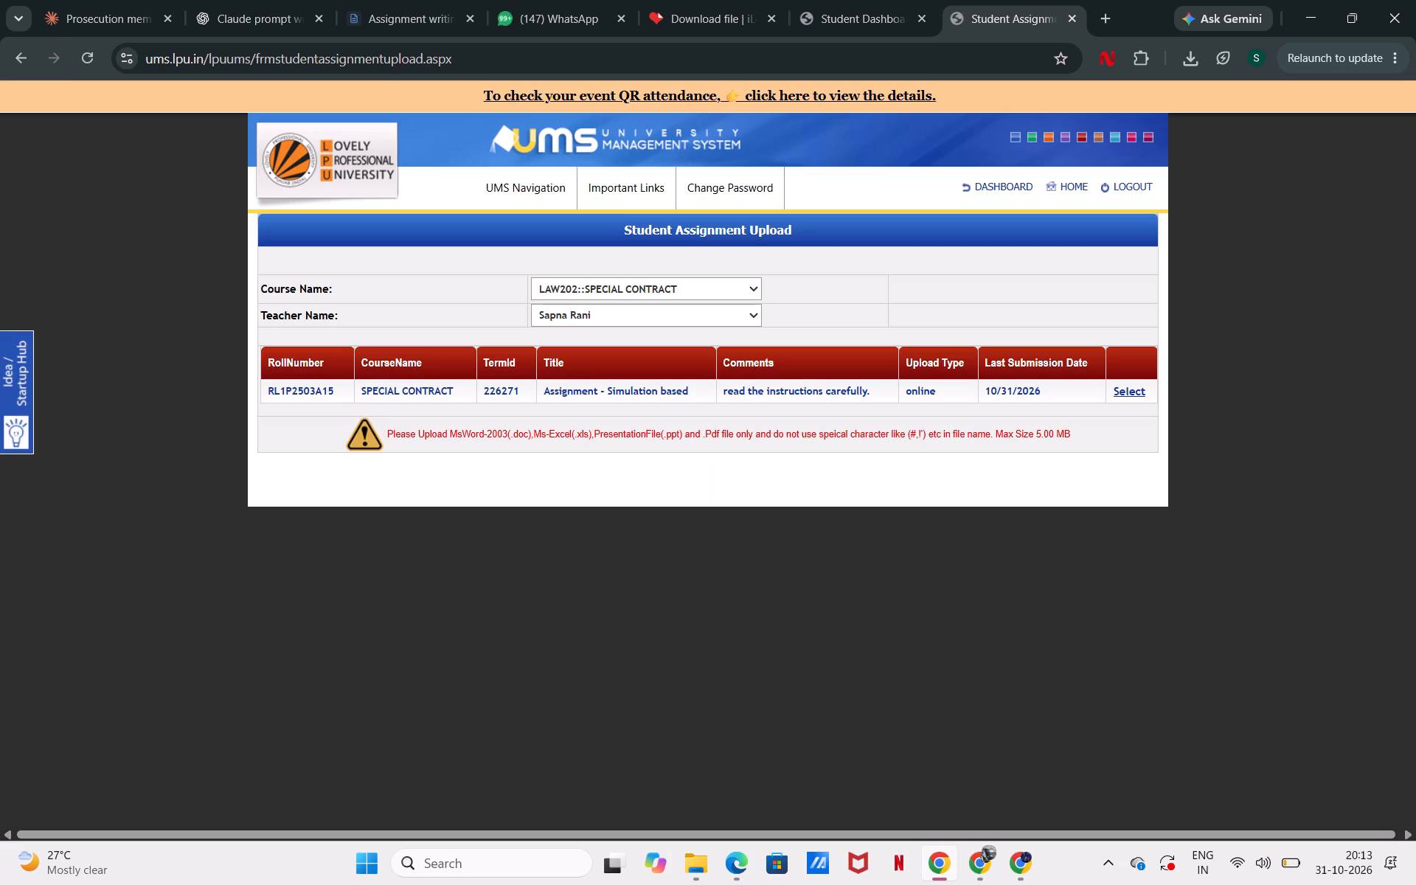
{"action": "left_click", "coordinate": [1131, 389]}
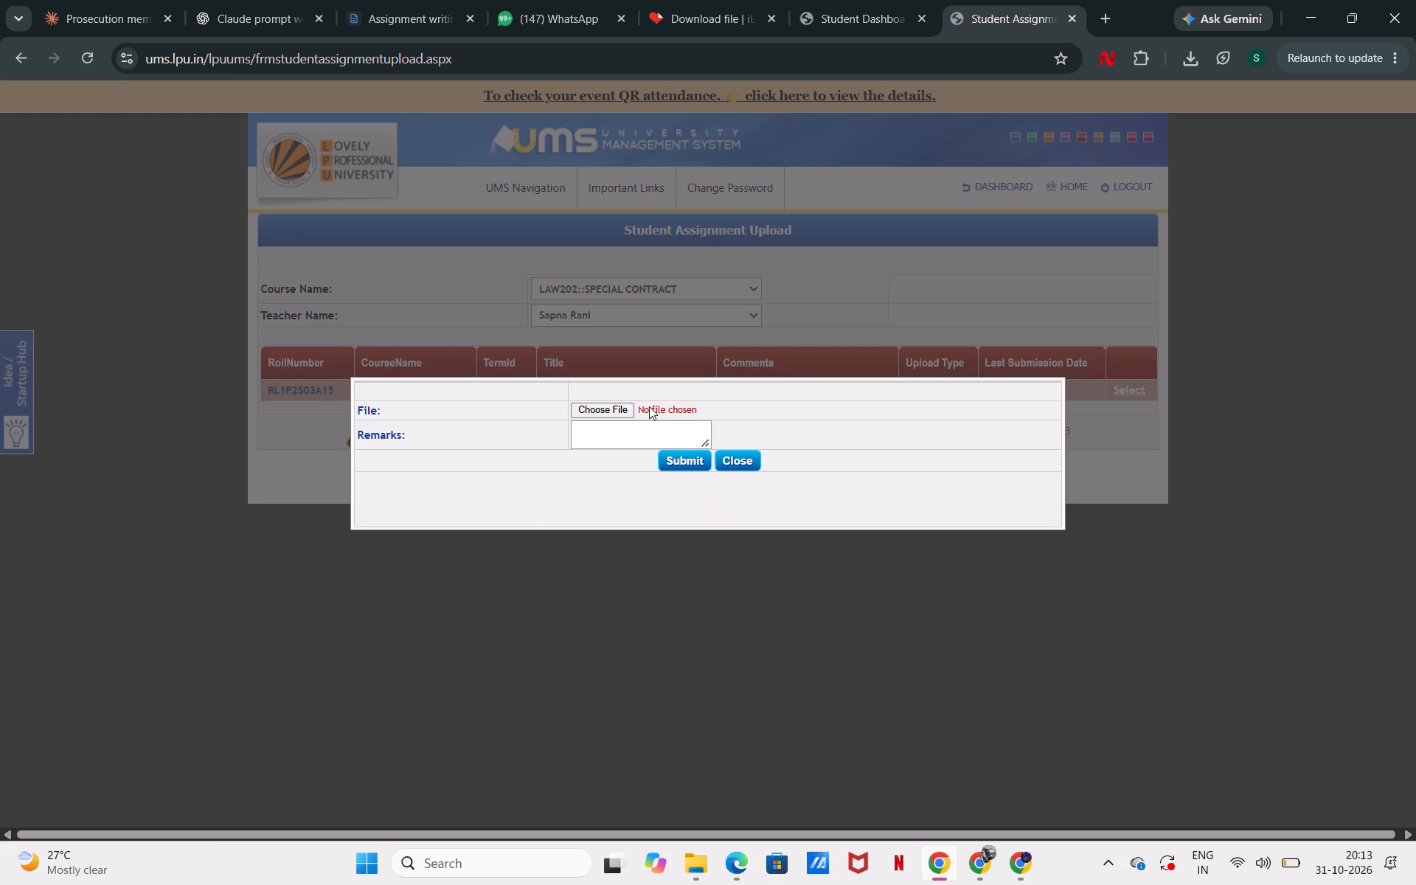
Attach the LAW202CA2 PDF from the Downloads folder and submit it for the Special Contract assignment.
{"action": "left_click", "coordinate": [618, 411]}
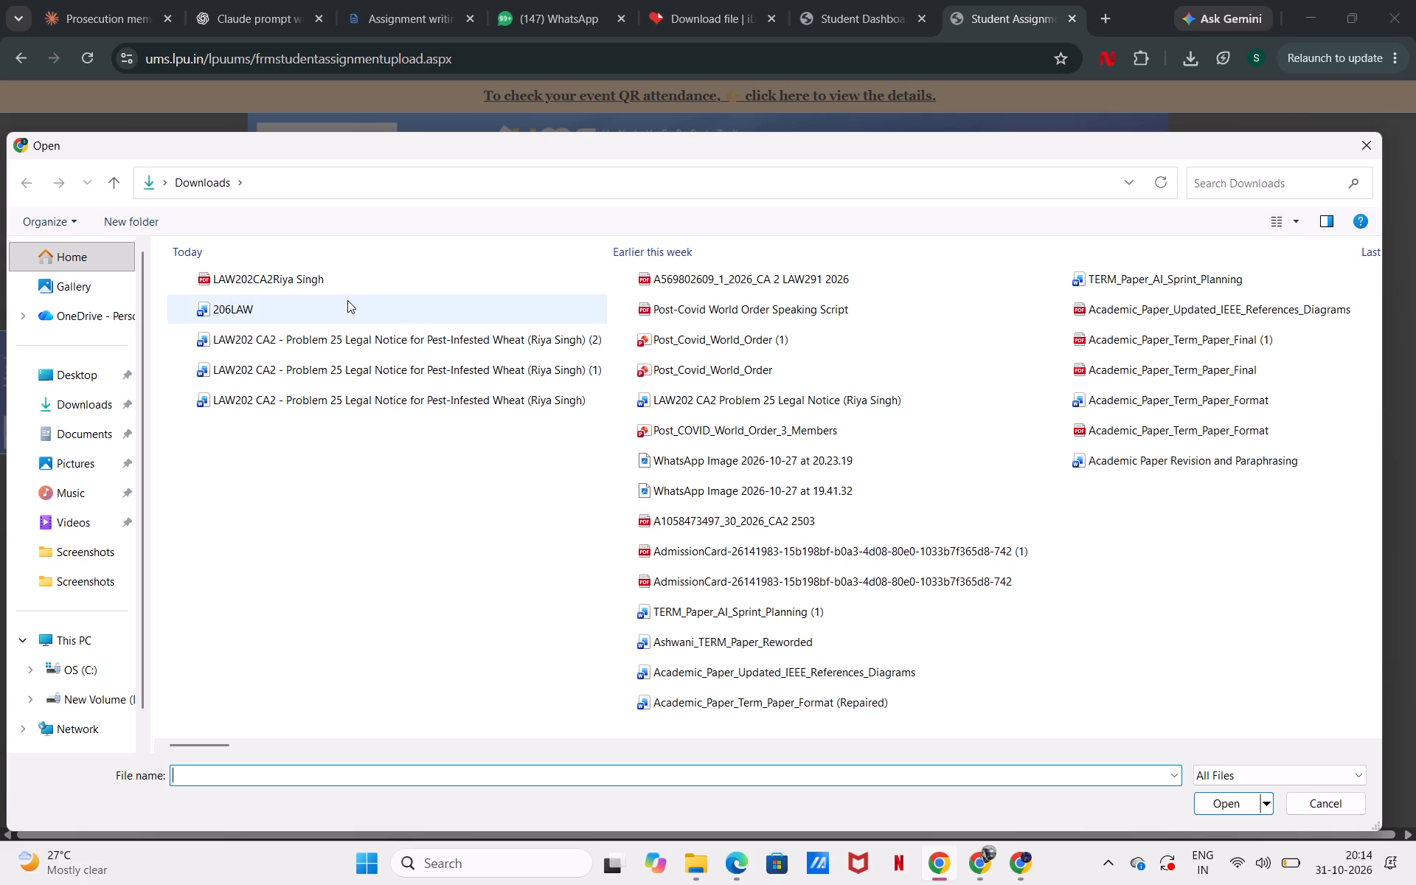
{"action": "left_click", "coordinate": [319, 280]}
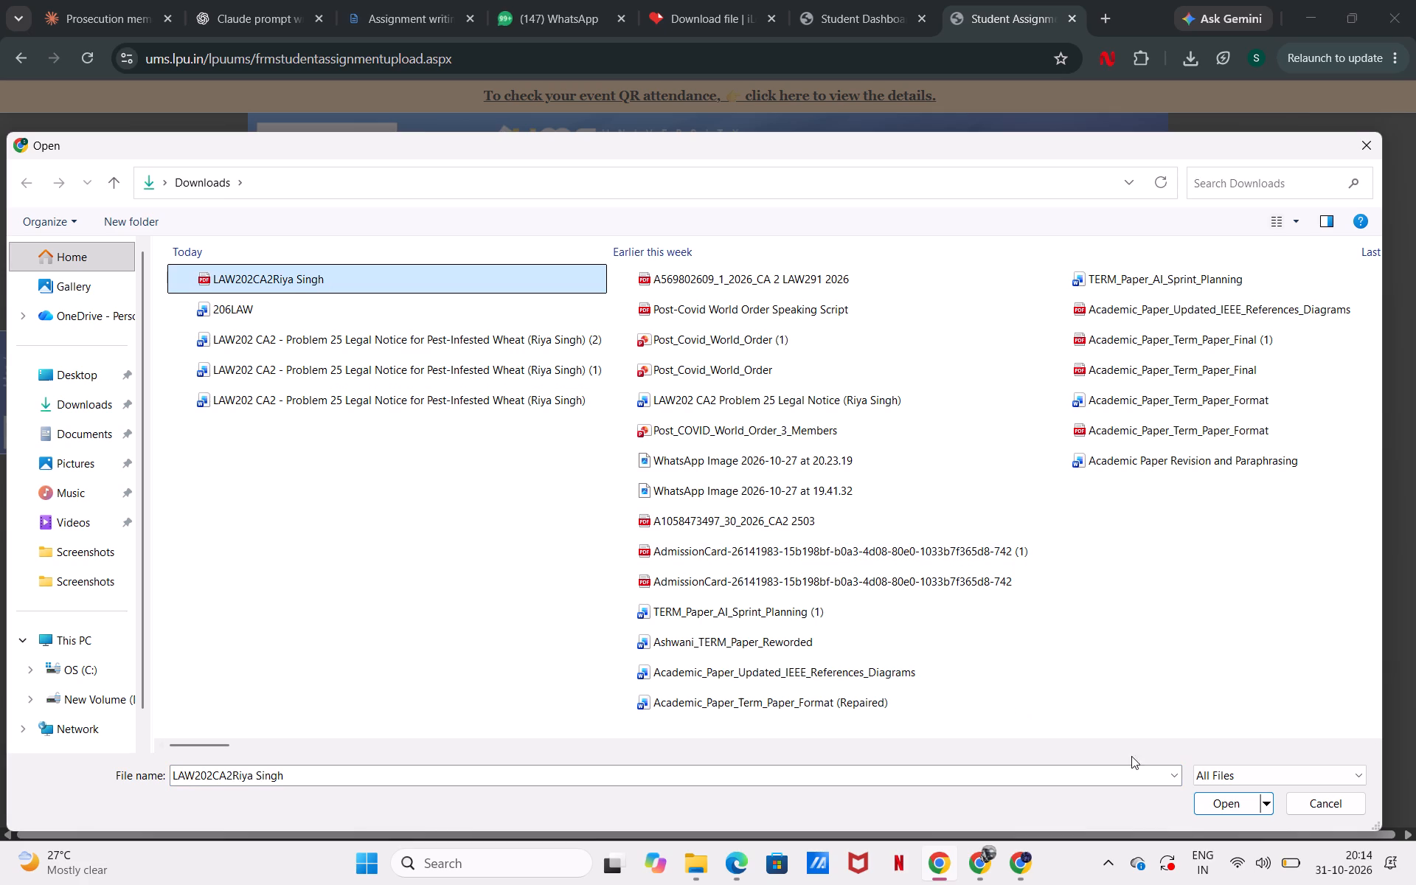
{"action": "left_click", "coordinate": [1227, 797]}
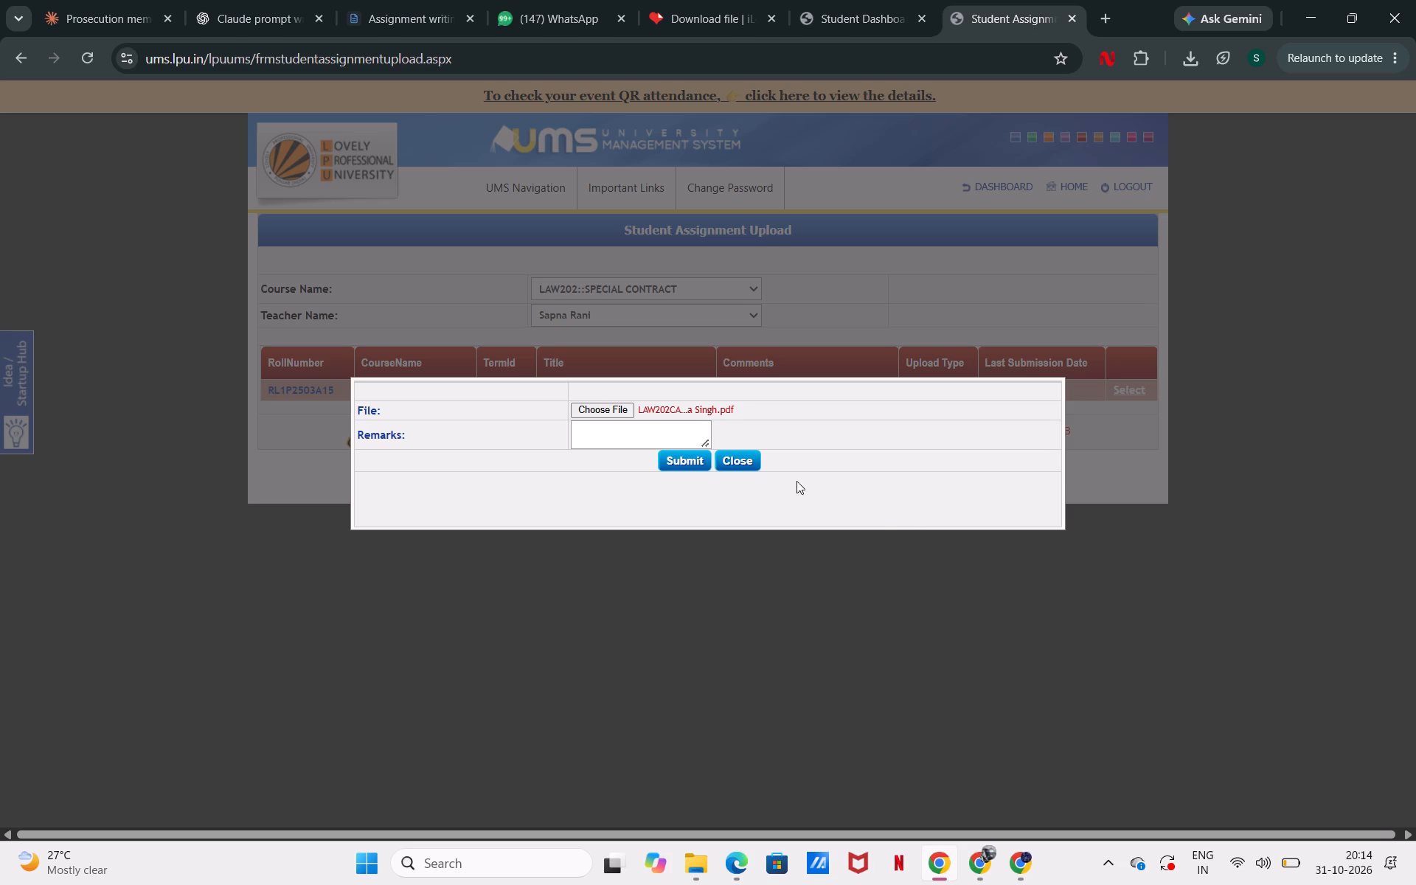
{"action": "left_click", "coordinate": [694, 412]}
{"action": "left_click", "coordinate": [686, 403]}
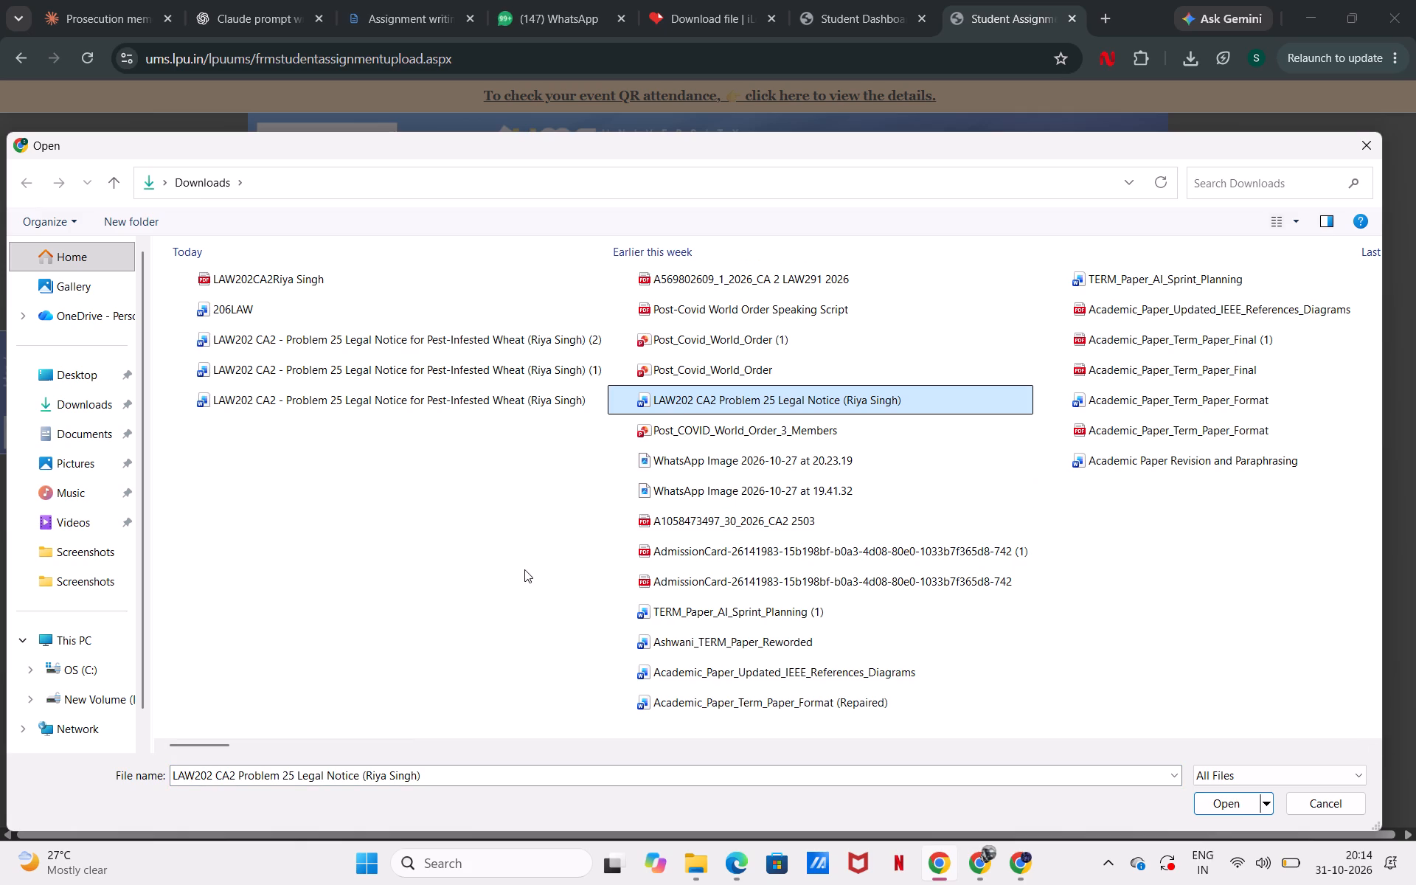
{"action": "left_click", "coordinate": [361, 291]}
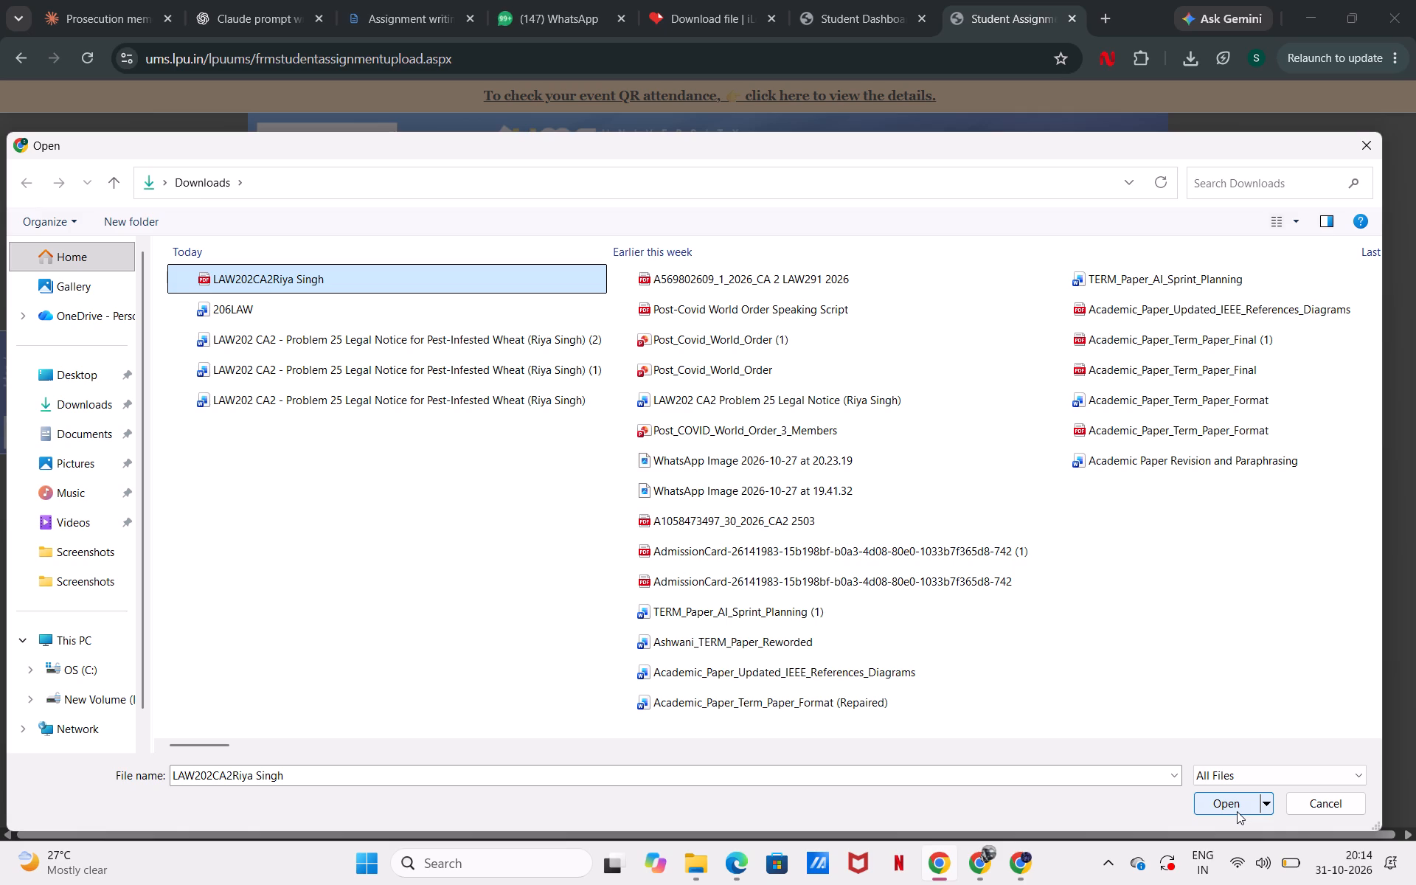
{"action": "left_click", "coordinate": [1237, 811]}
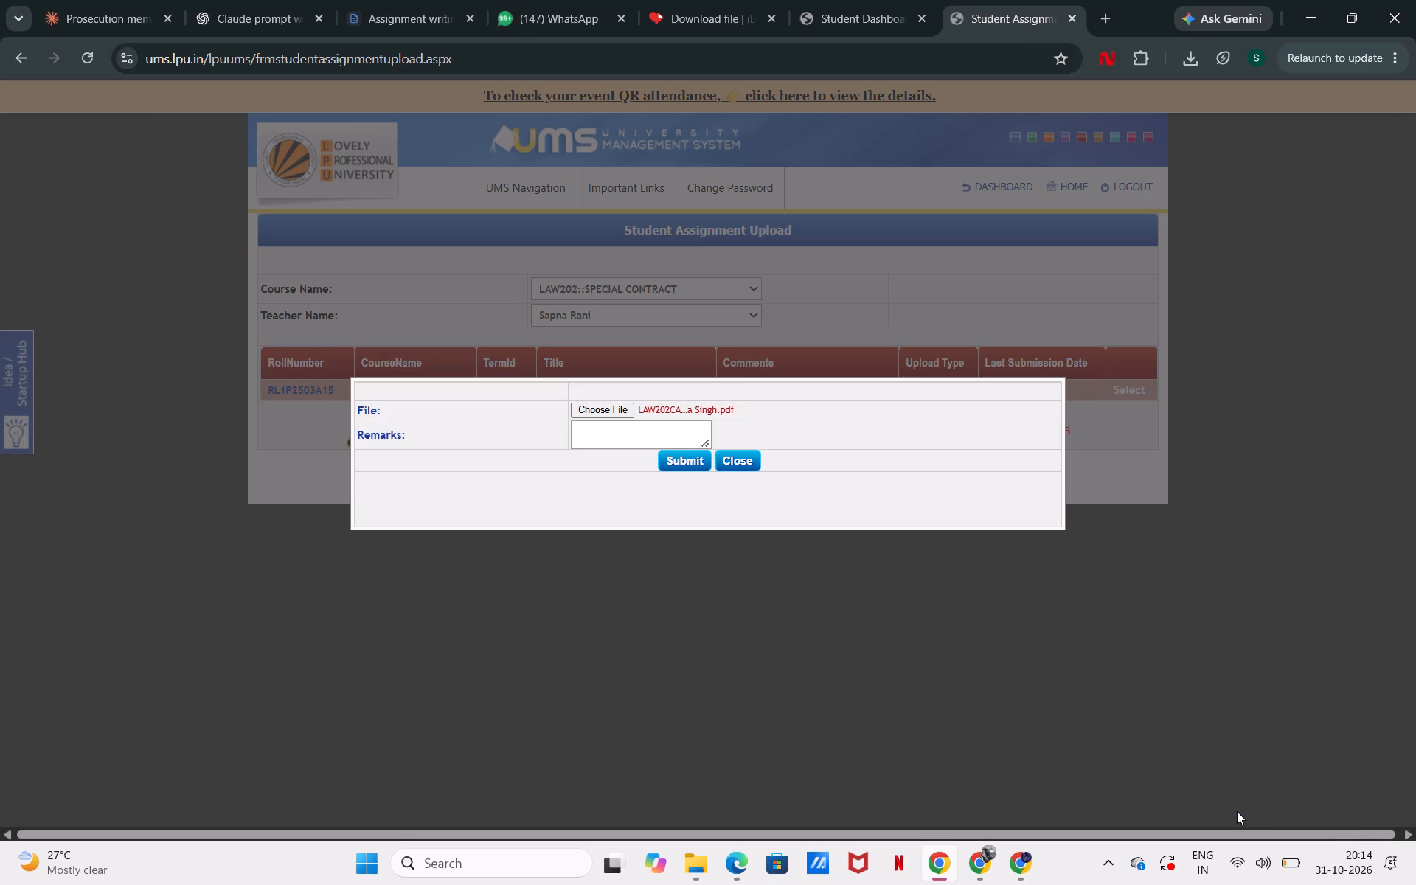
{"action": "left_click", "coordinate": [690, 461]}
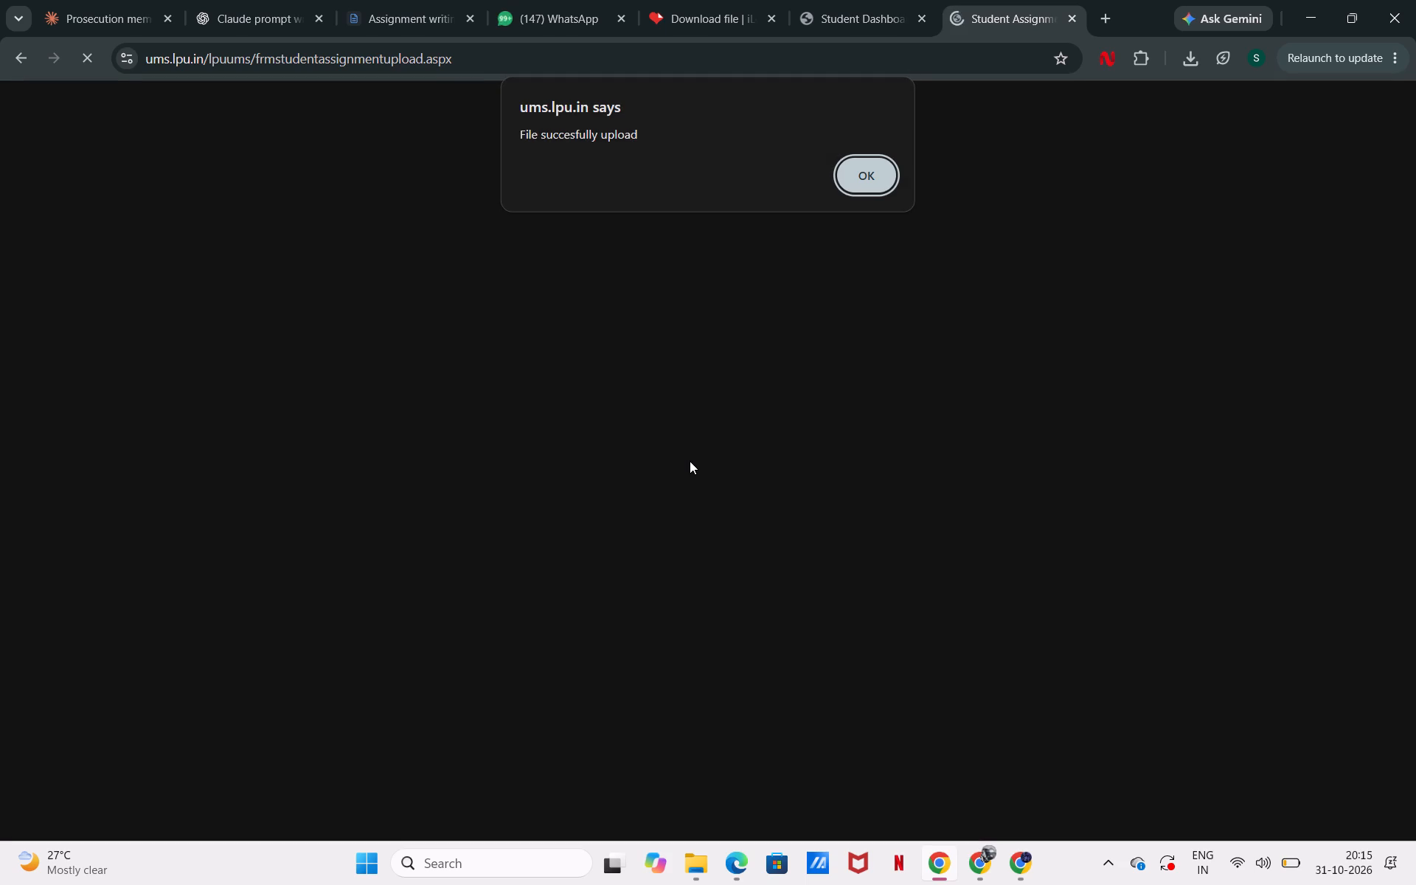
{"action": "left_click", "coordinate": [878, 180]}
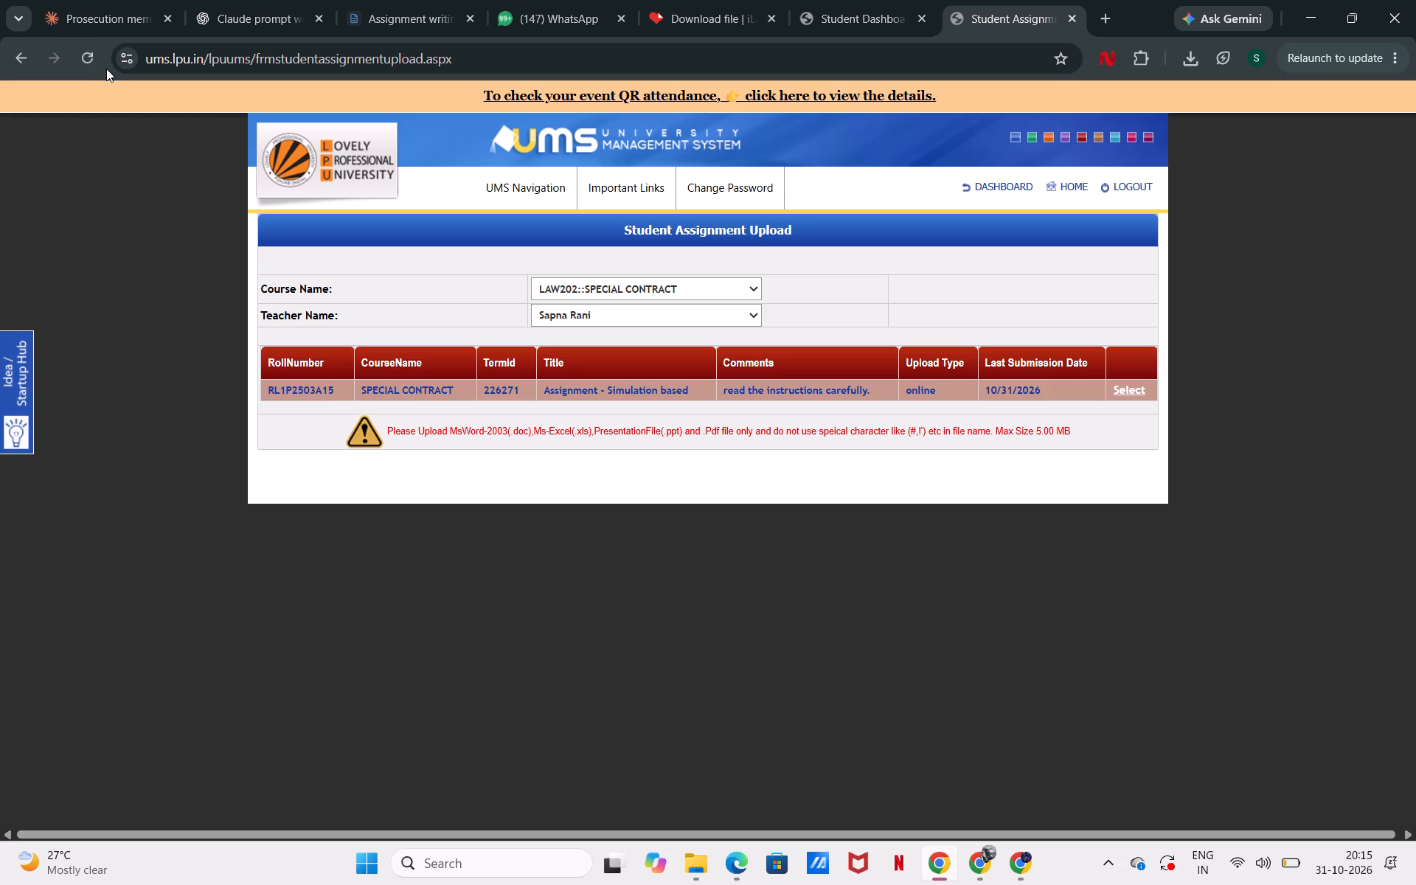
Reload the assignment upload page to check the submission, go back through its earlier states, and close it.
{"action": "left_click", "coordinate": [94, 55]}
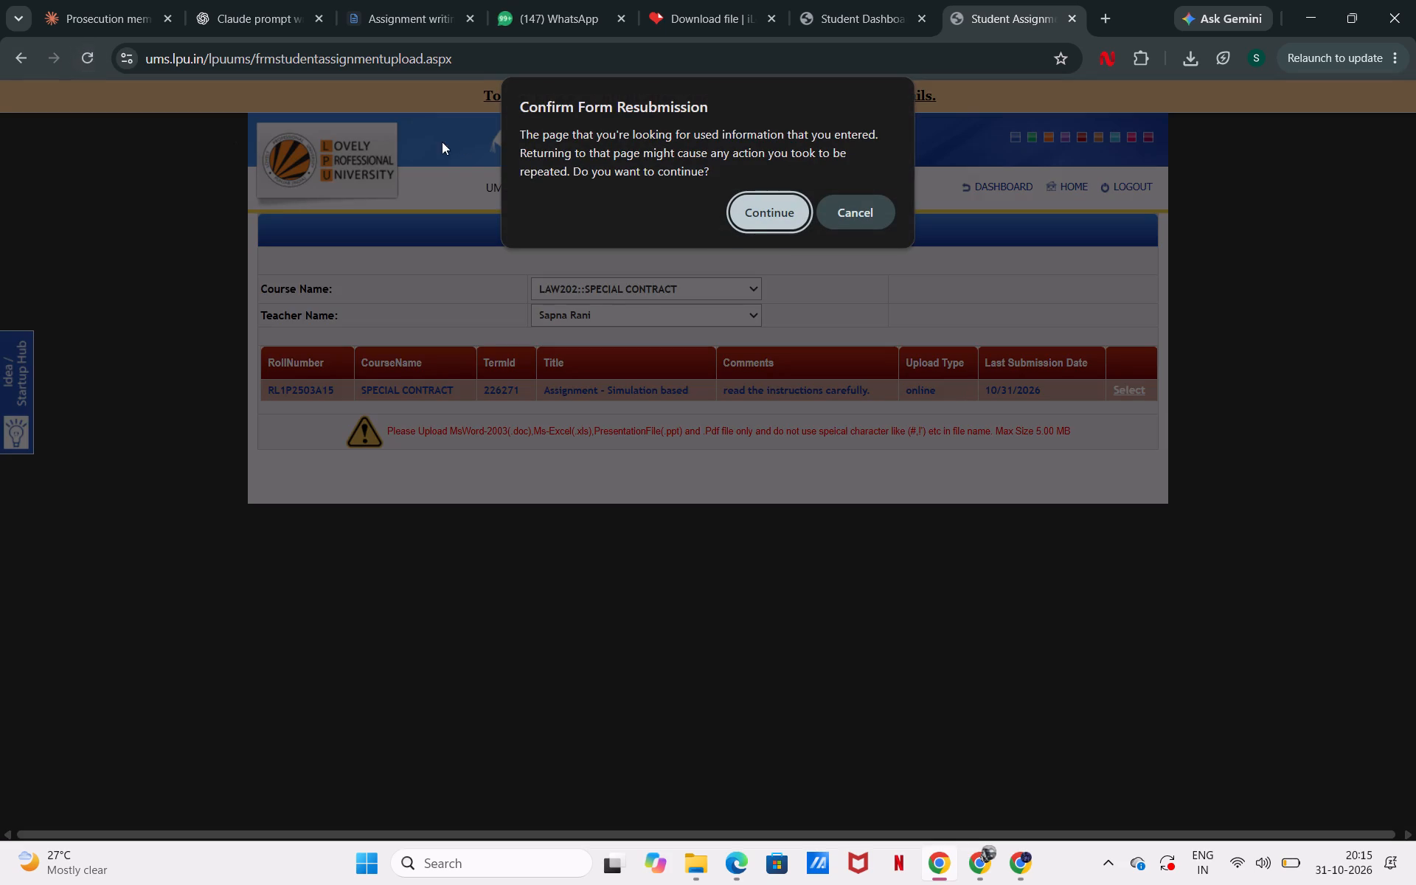
{"action": "left_click", "coordinate": [757, 212]}
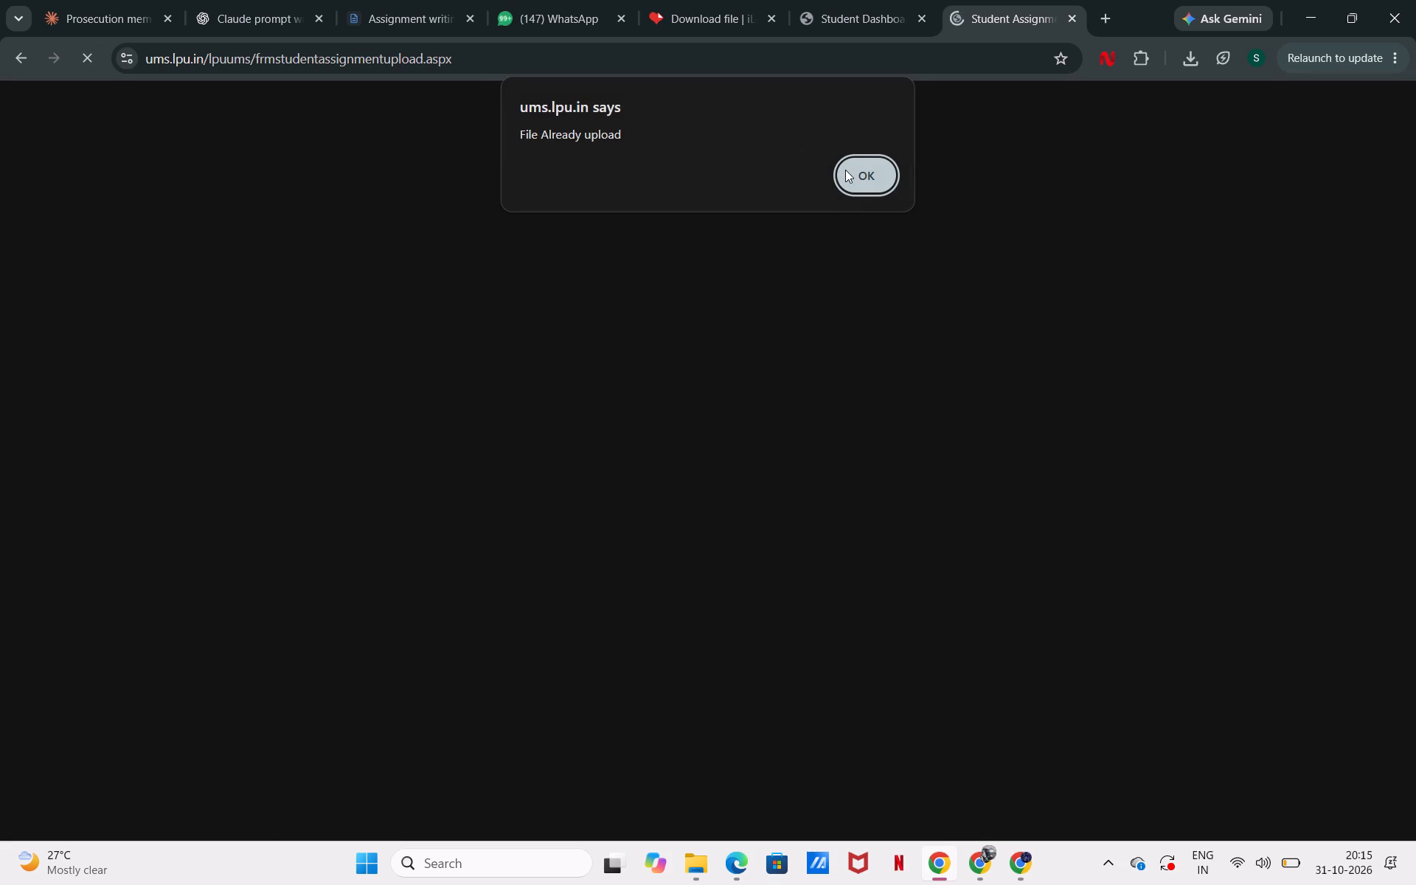
{"action": "left_click", "coordinate": [845, 170]}
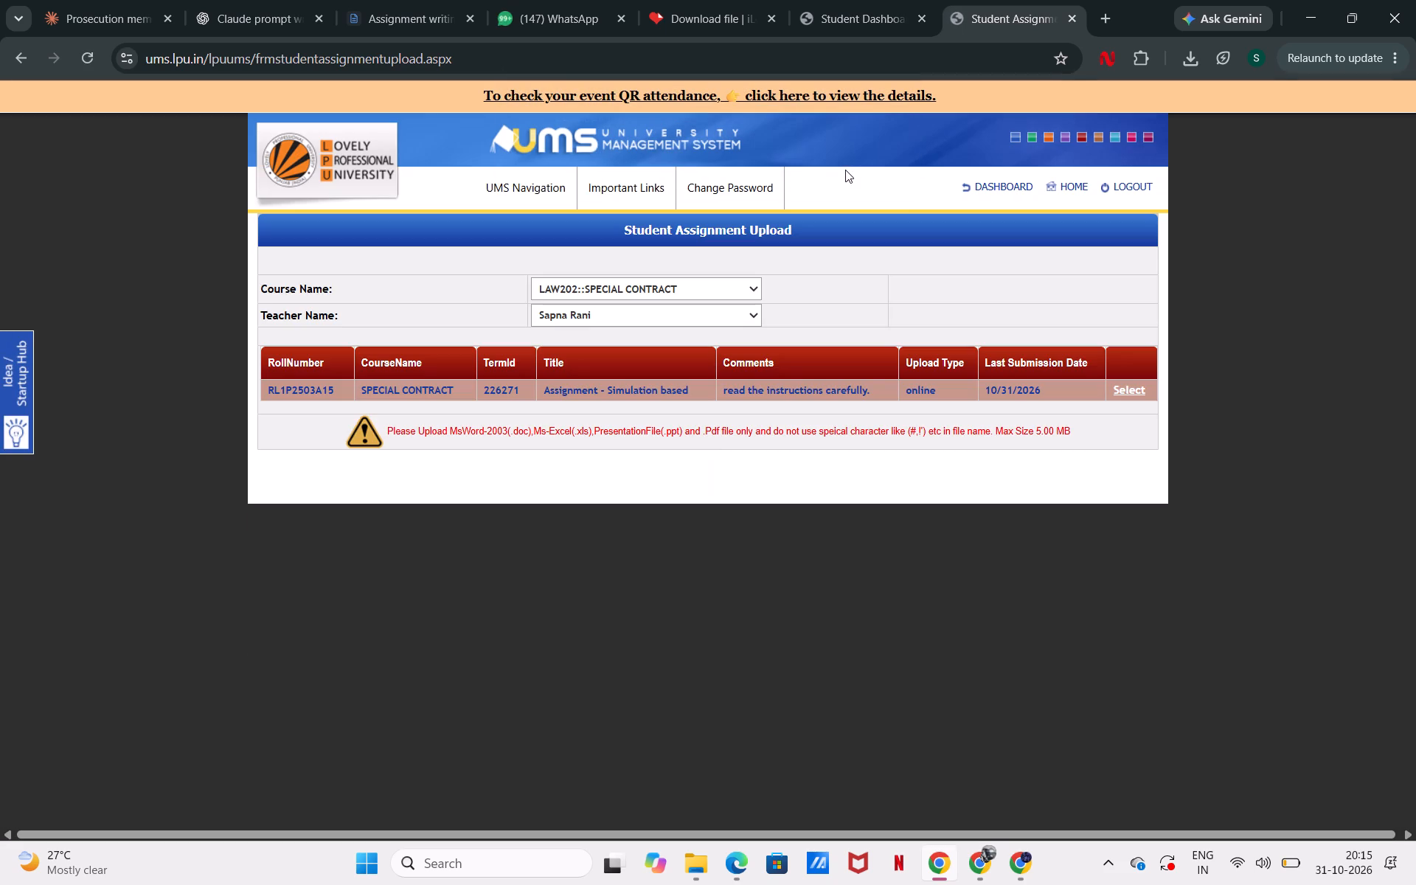
{"action": "left_click", "coordinate": [21, 55]}
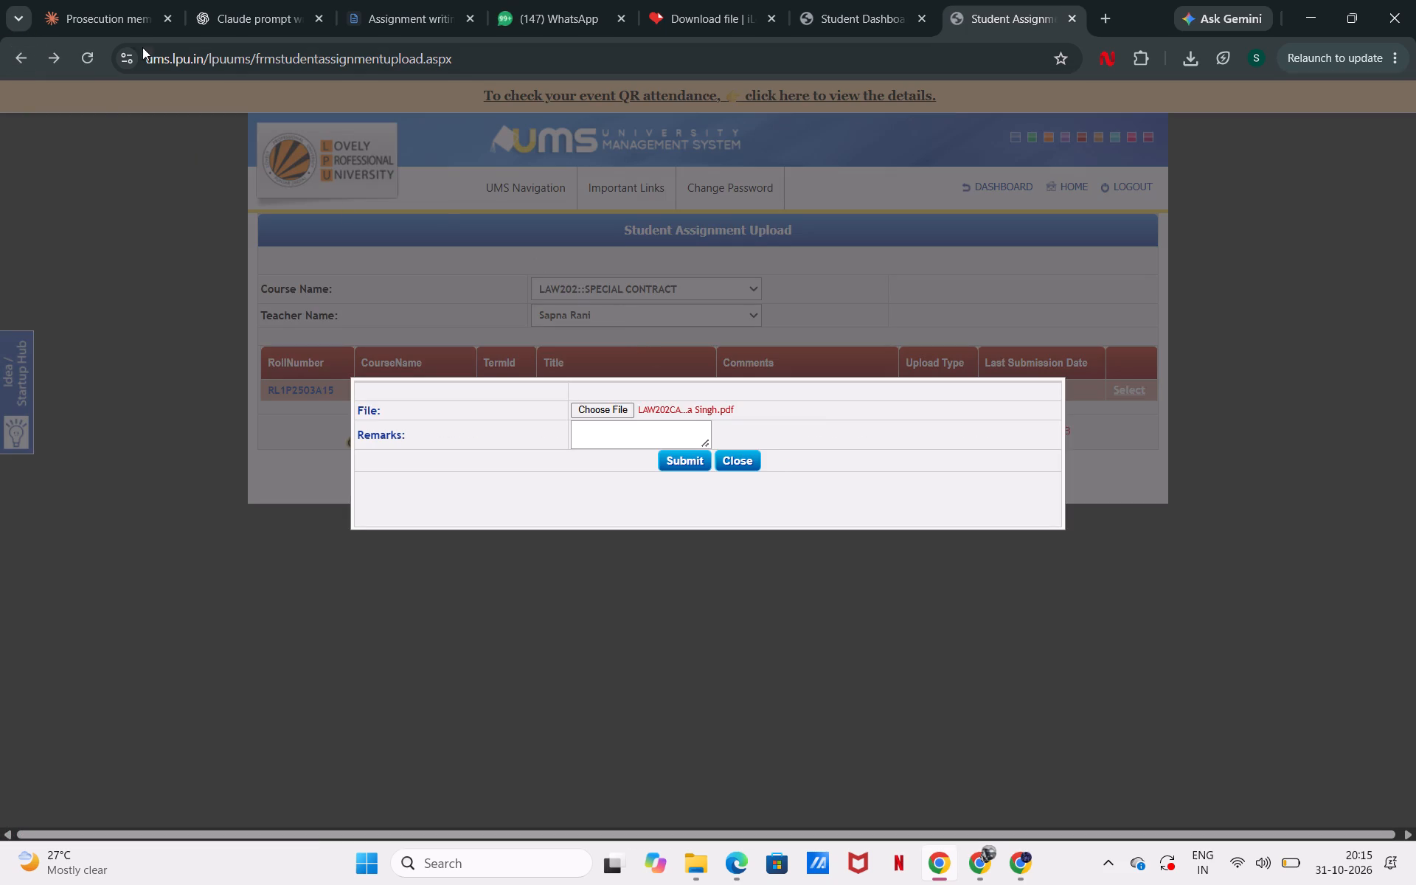
{"action": "left_click", "coordinate": [18, 52]}
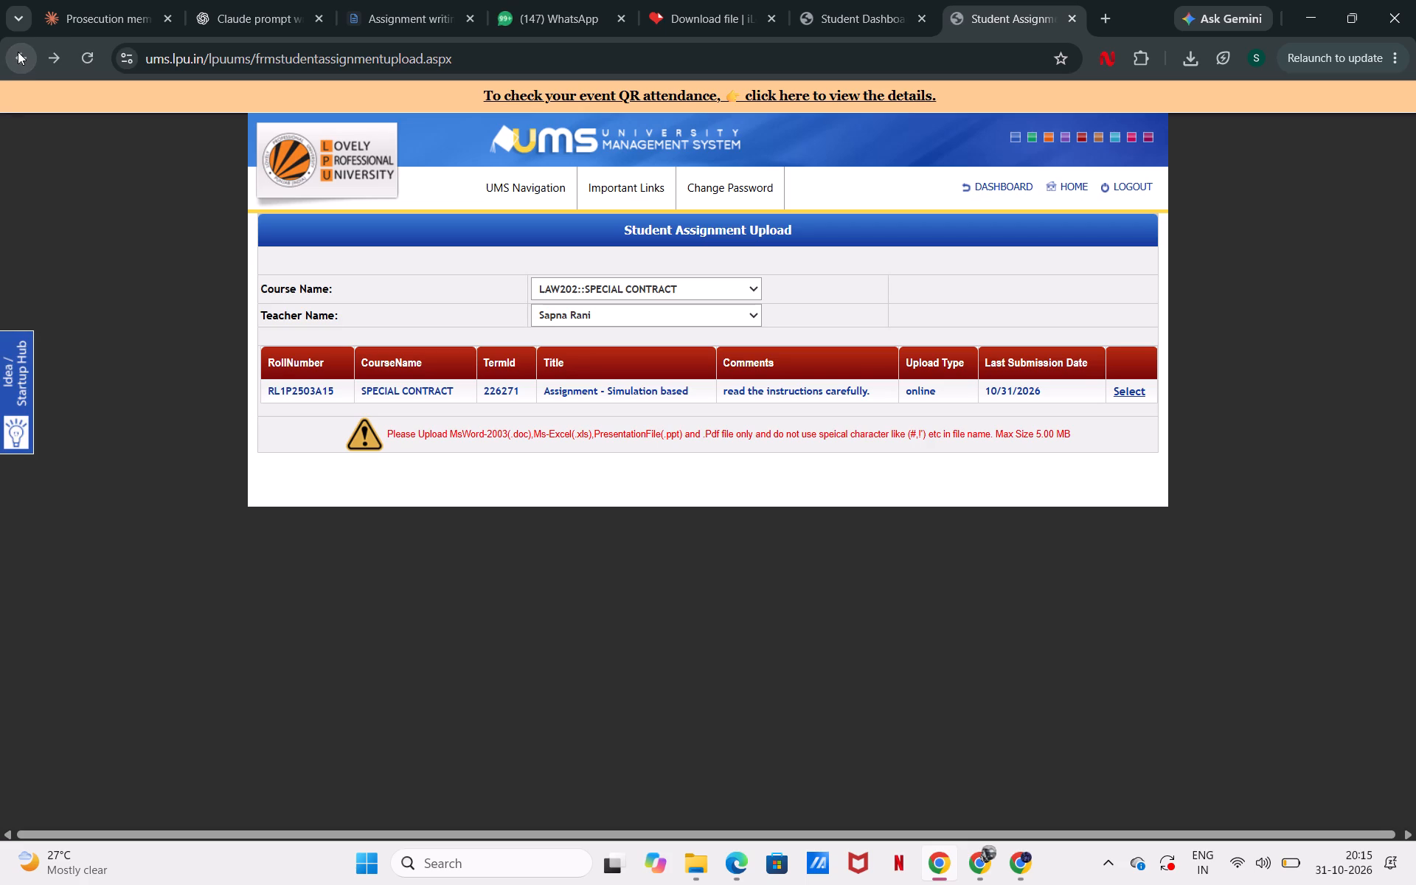
{"action": "left_click", "coordinate": [18, 52]}
{"action": "left_click", "coordinate": [18, 52]}
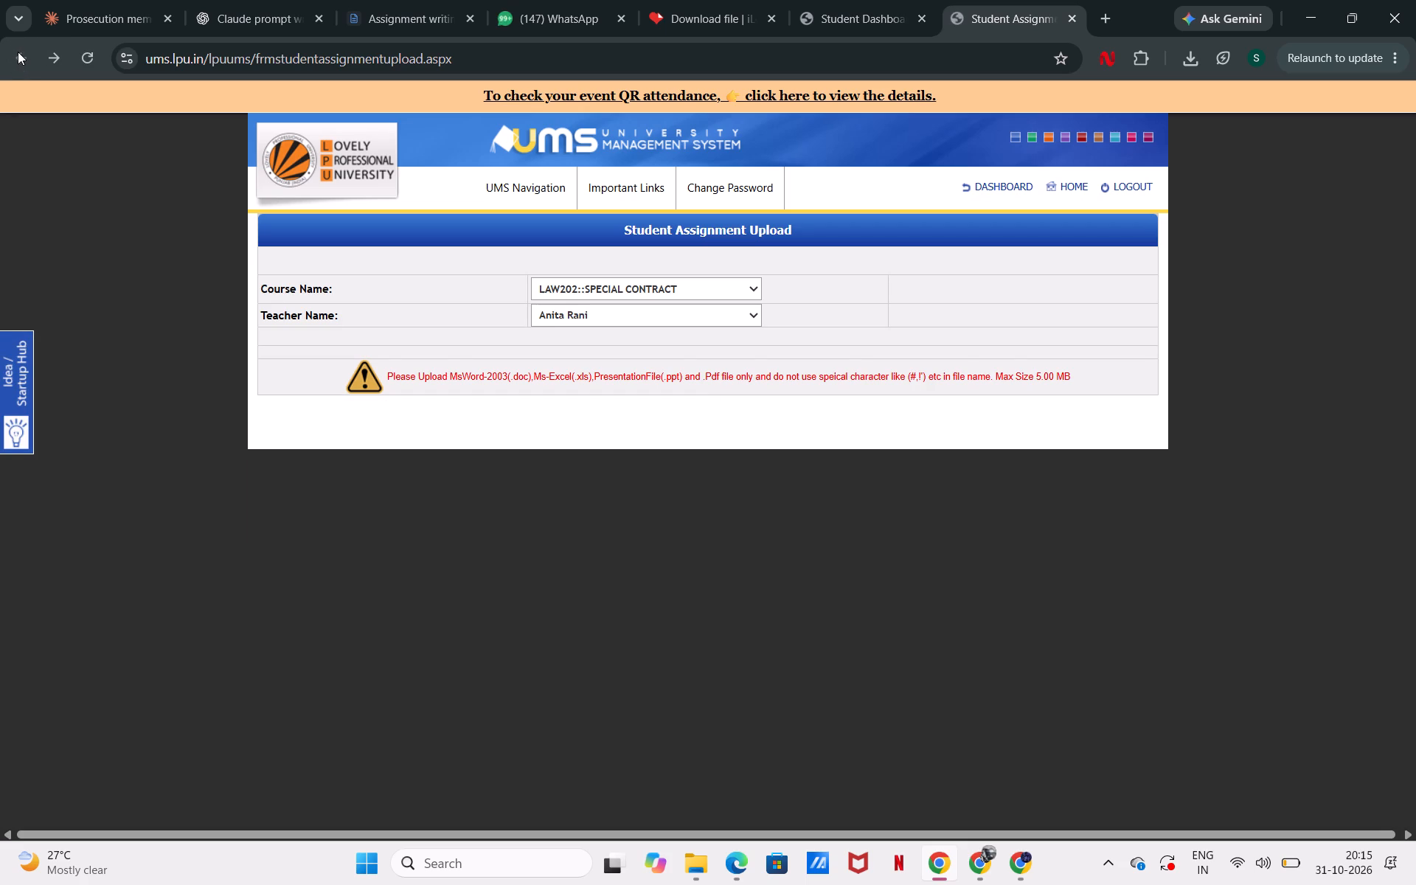
{"action": "left_click", "coordinate": [18, 52]}
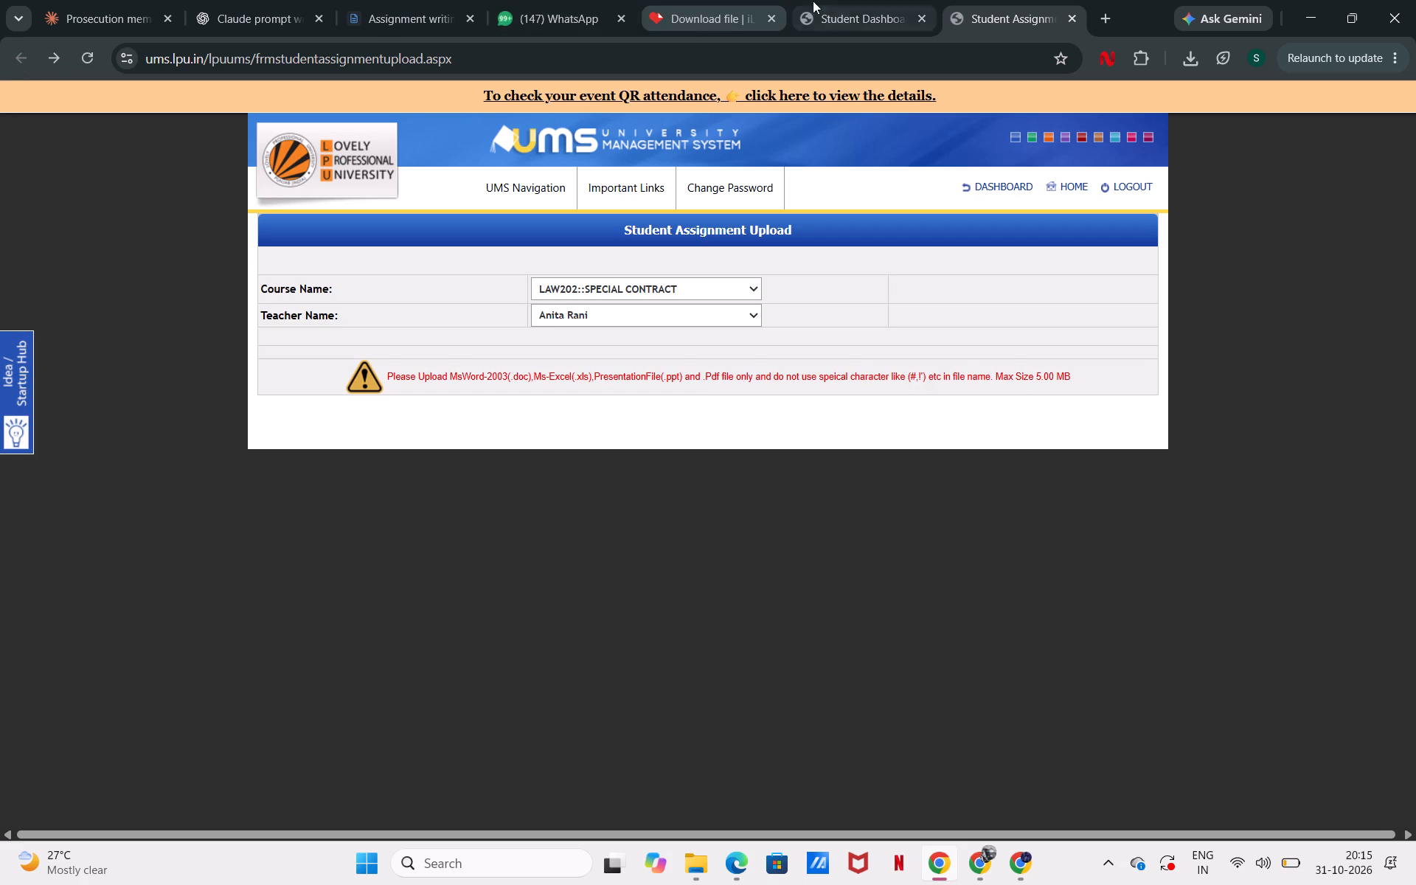
{"action": "left_click", "coordinate": [1074, 21]}
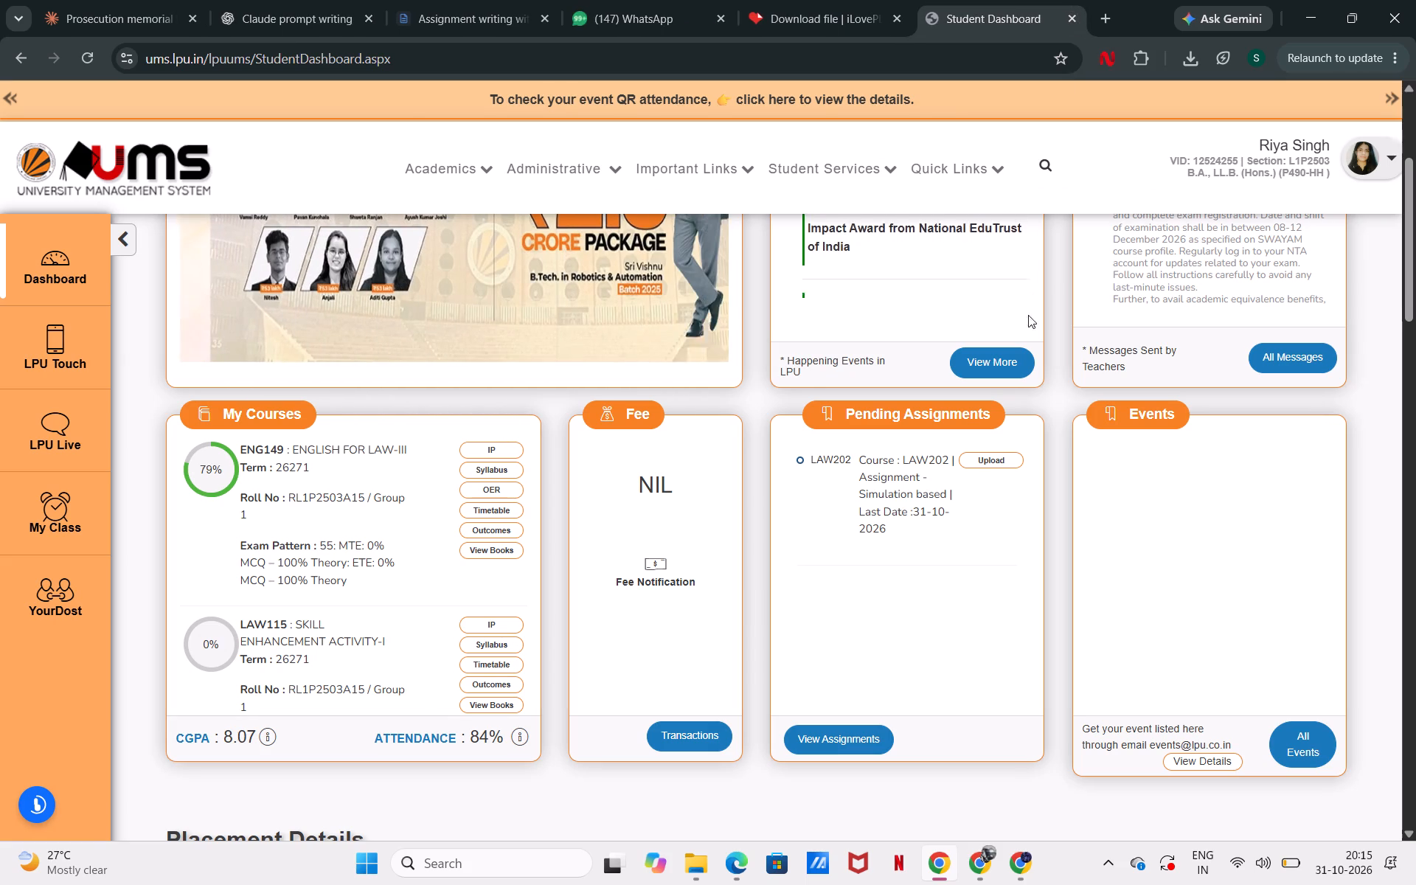
Refresh the student dashboard, check whether LAW202 is still listed under Pending Assignments, and close the dashboard.
{"action": "left_click", "coordinate": [85, 54]}
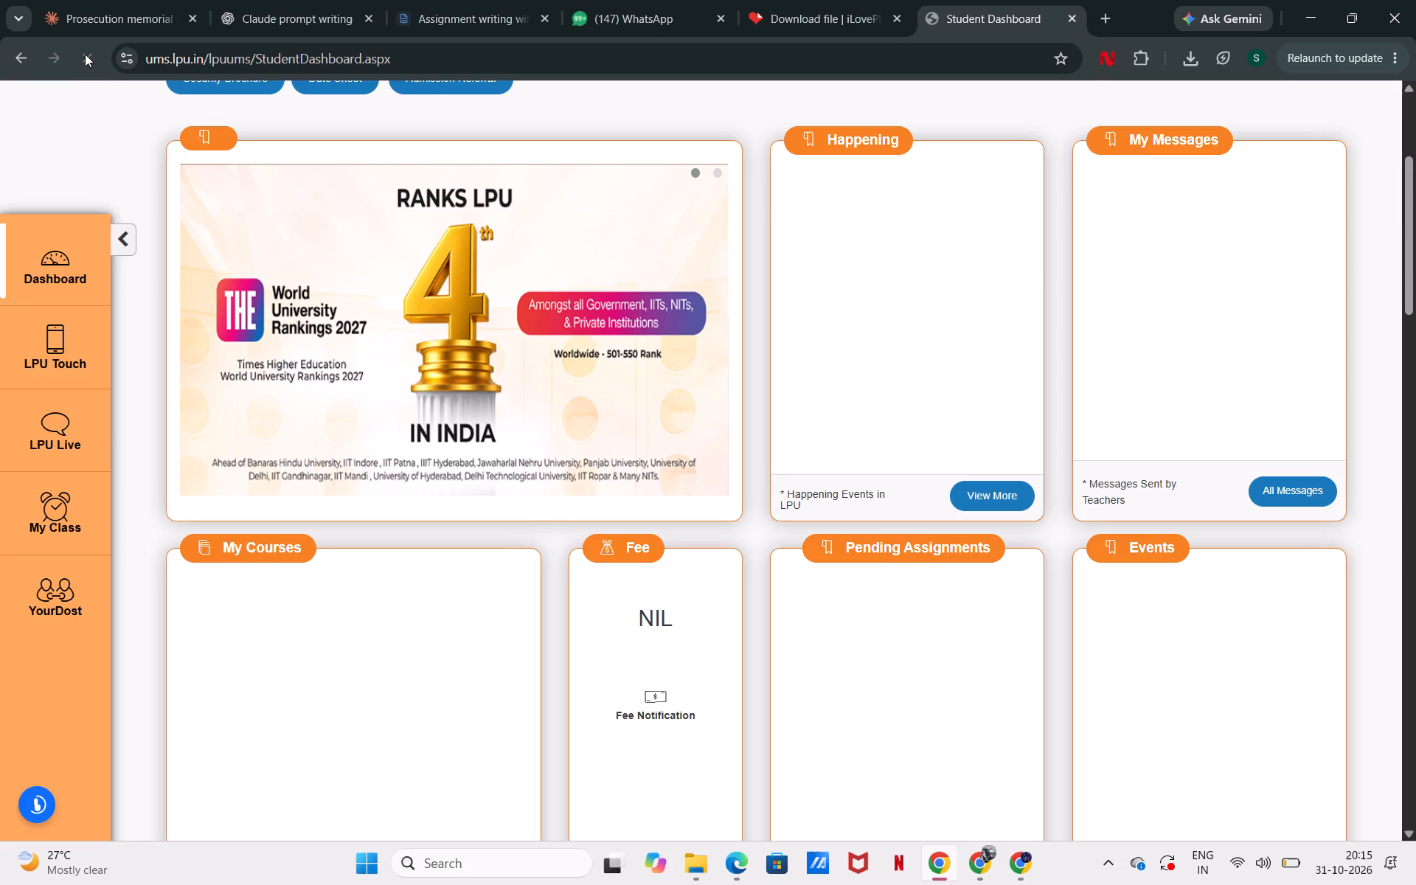
{"action": "scroll", "coordinate": [550, 497], "scroll_direction": "right", "scroll_amount": 1}
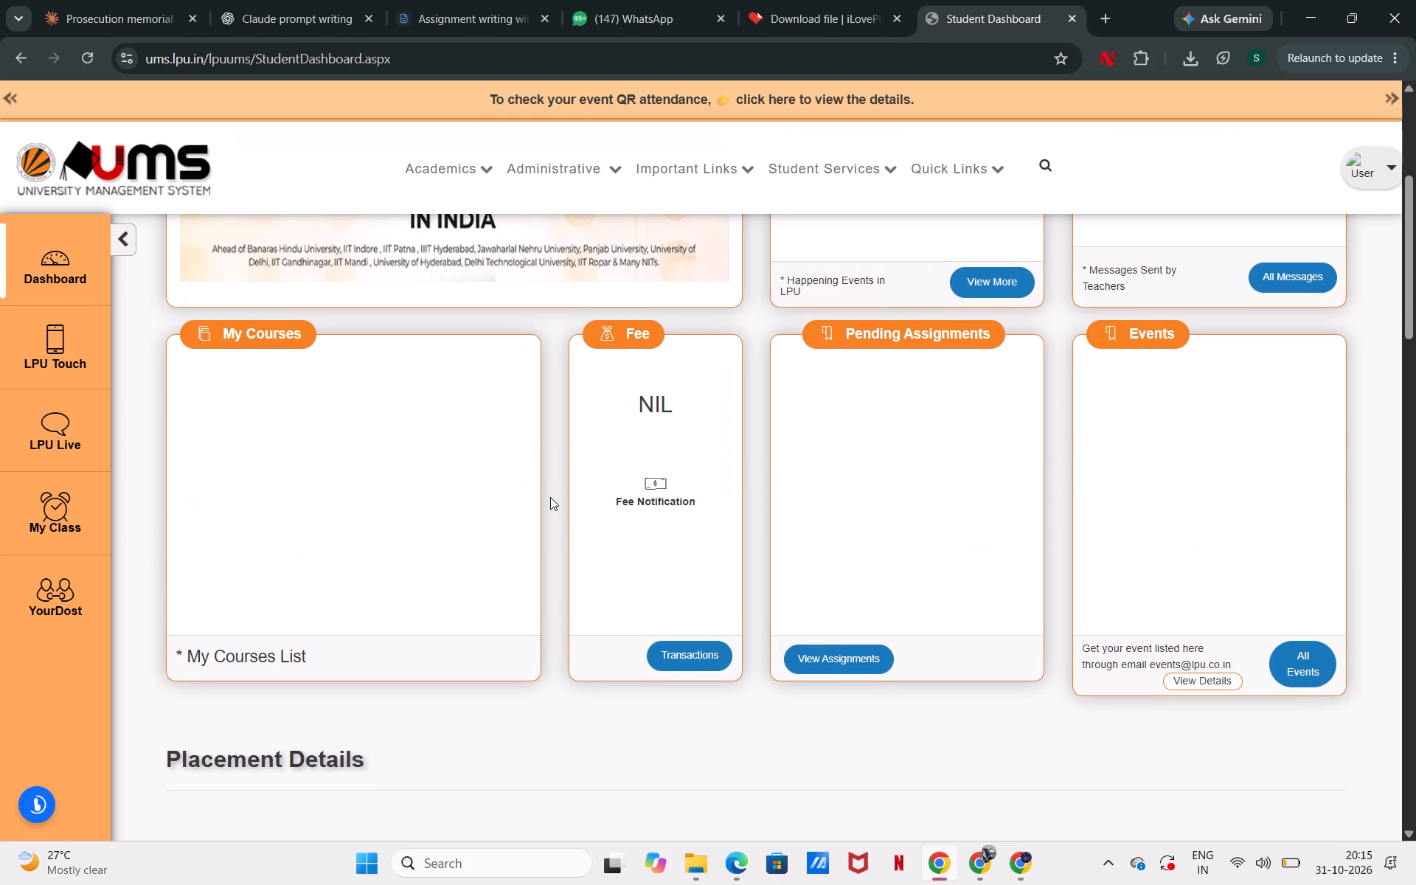
{"action": "scroll", "coordinate": [550, 497], "scroll_direction": "right", "scroll_amount": 3}
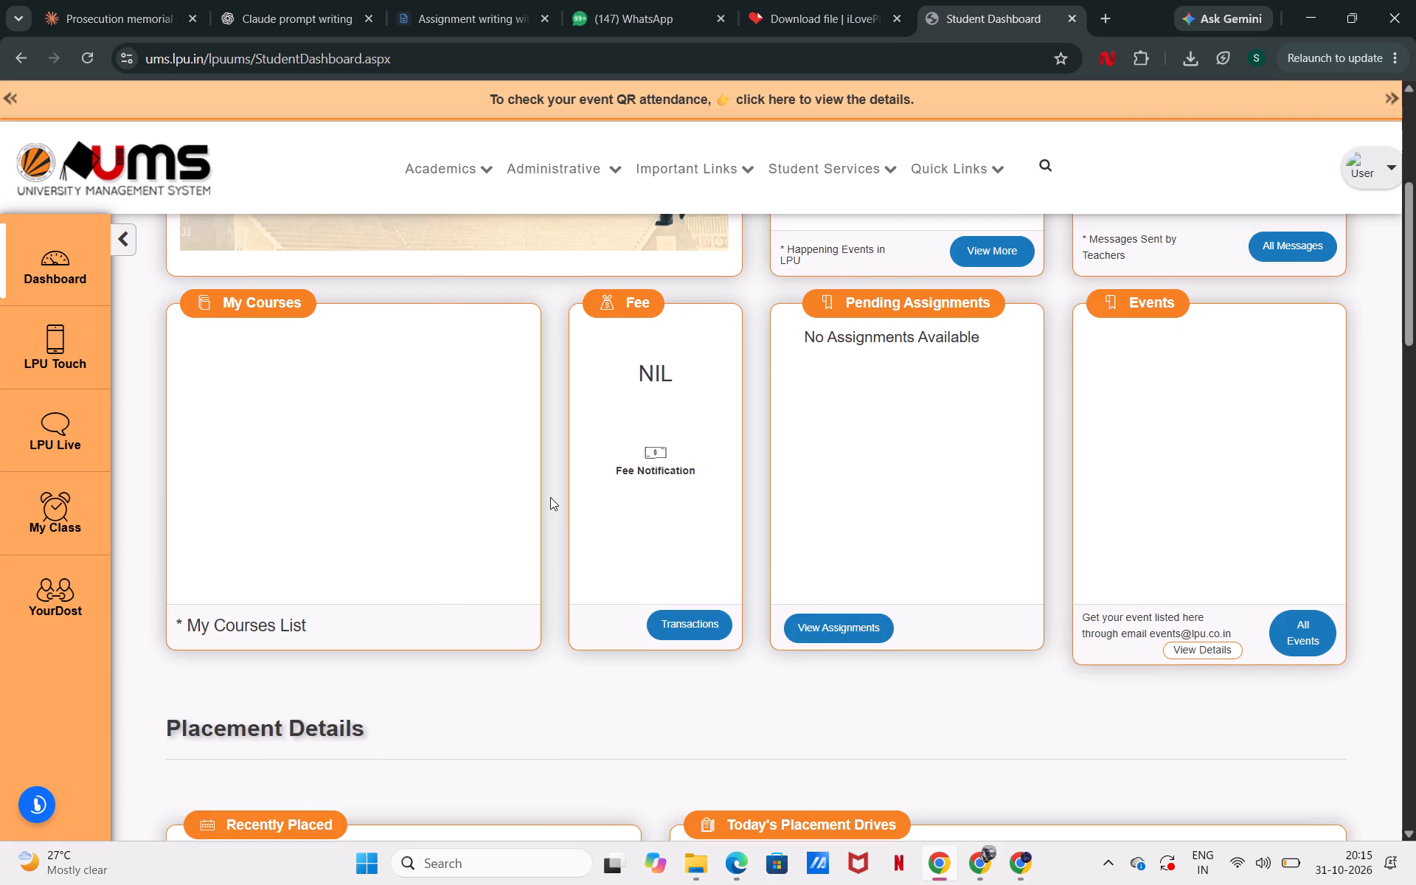
{"action": "scroll", "coordinate": [550, 497], "scroll_direction": "right", "scroll_amount": 1}
{"action": "scroll", "coordinate": [550, 497], "scroll_direction": "up", "scroll_amount": 2}
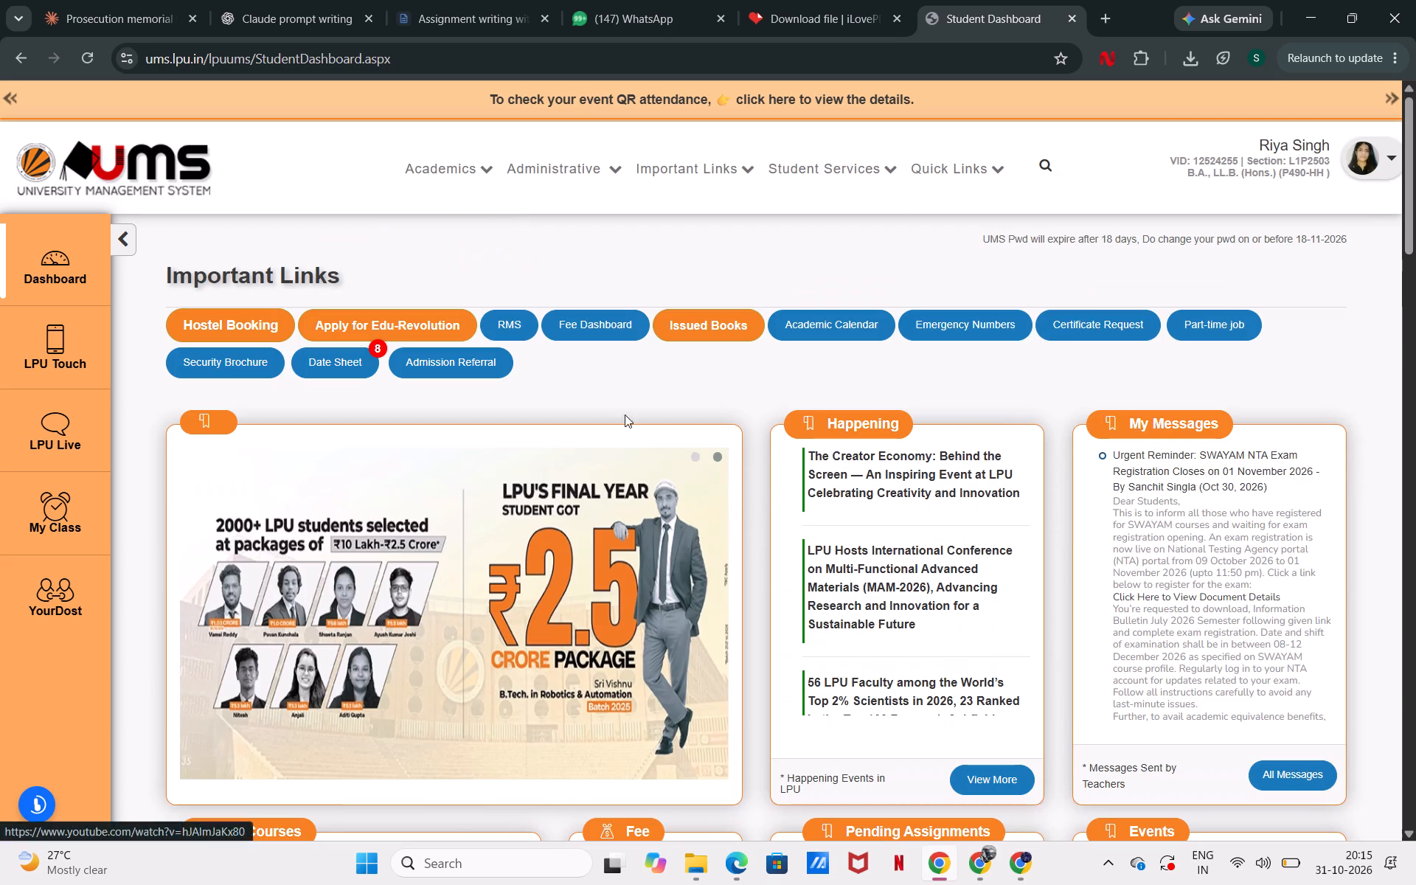
{"action": "left_click", "coordinate": [1072, 18]}
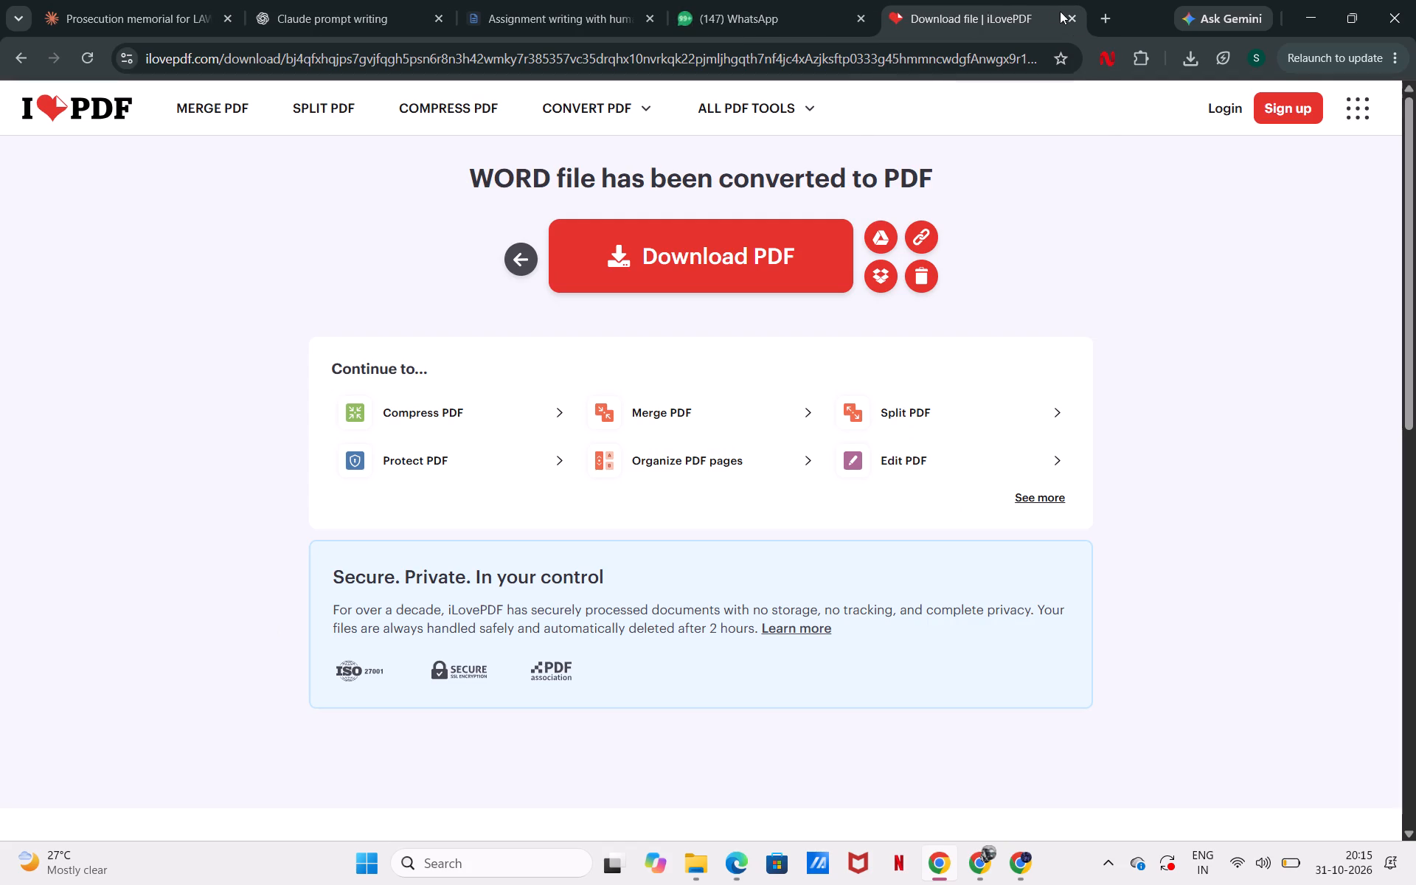
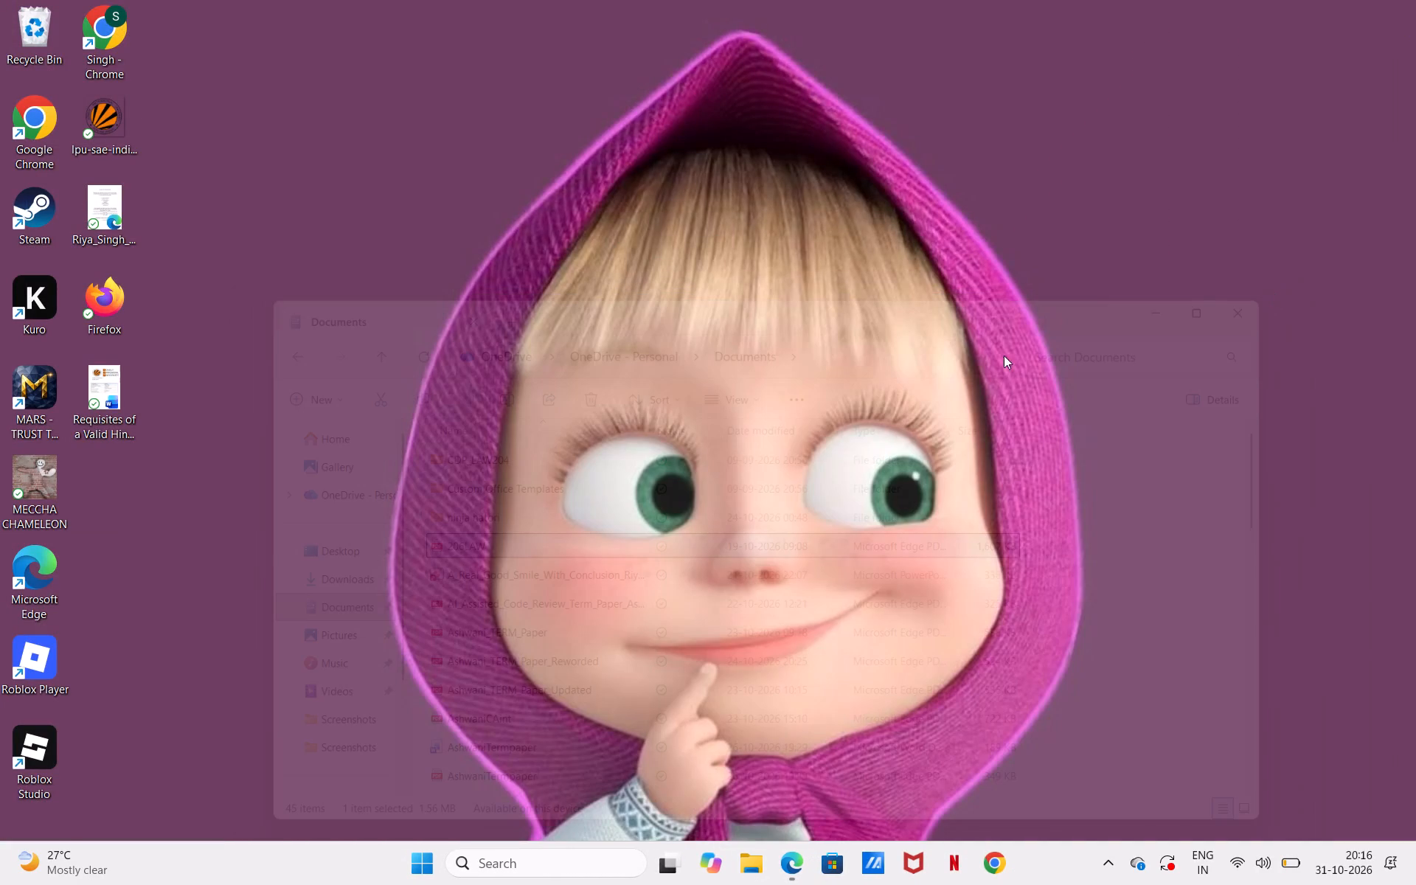
Lock the computer using the power options.
{"action": "left_click", "coordinate": [414, 858]}
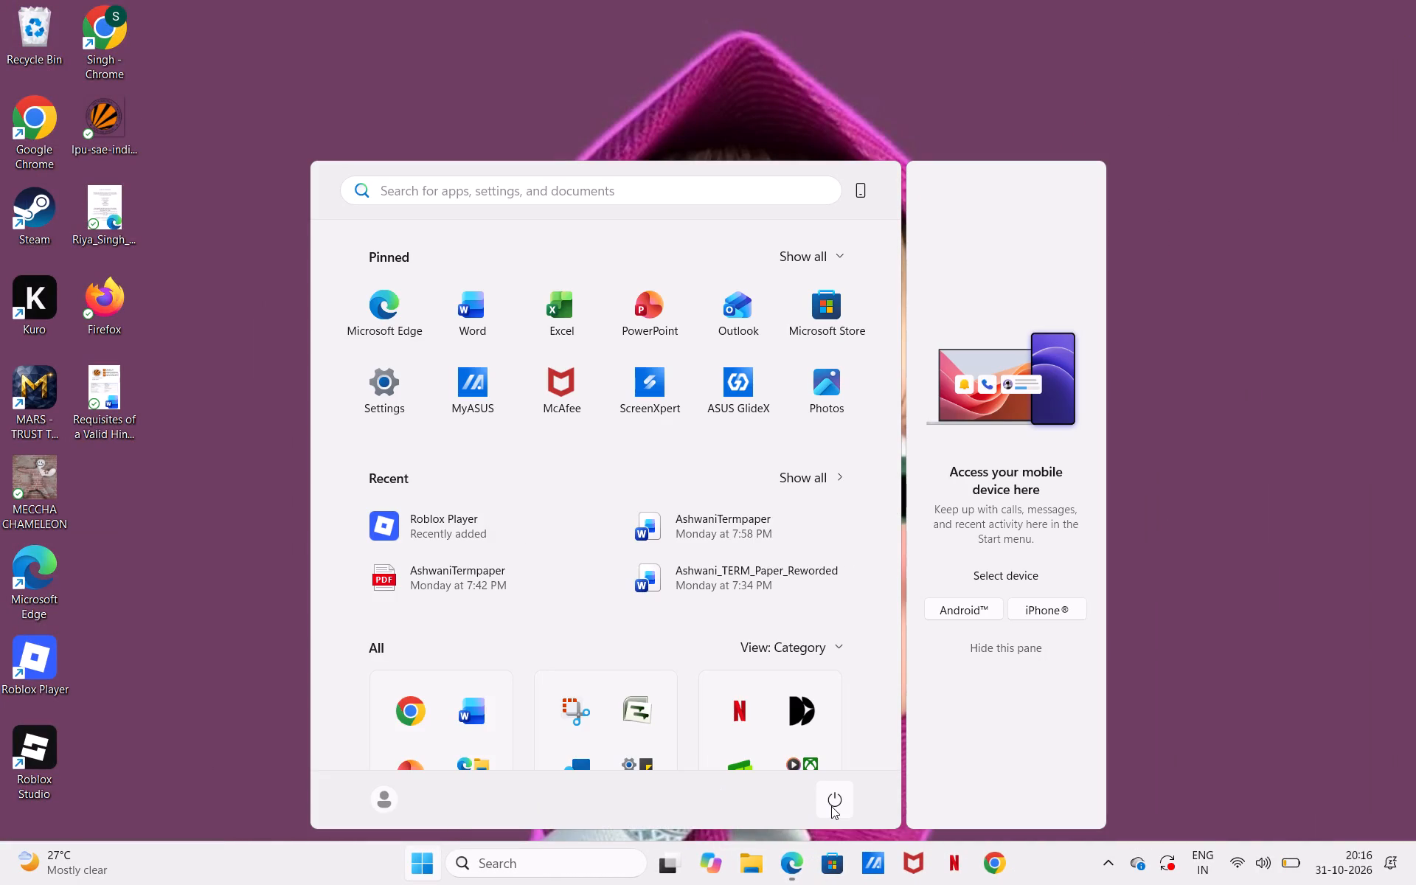
{"action": "left_click", "coordinate": [836, 792]}
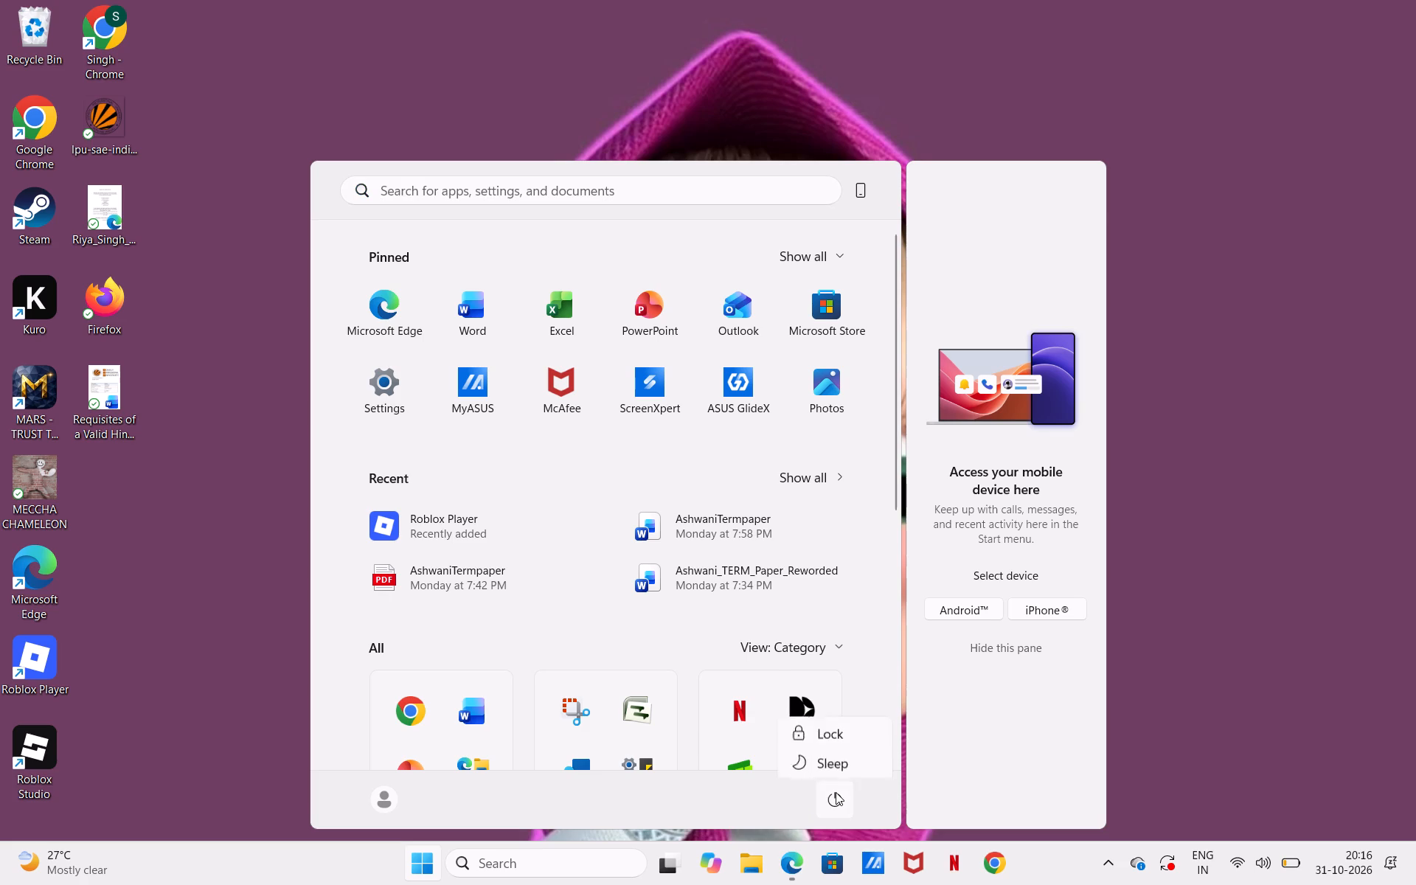
{"action": "left_click", "coordinate": [839, 732]}
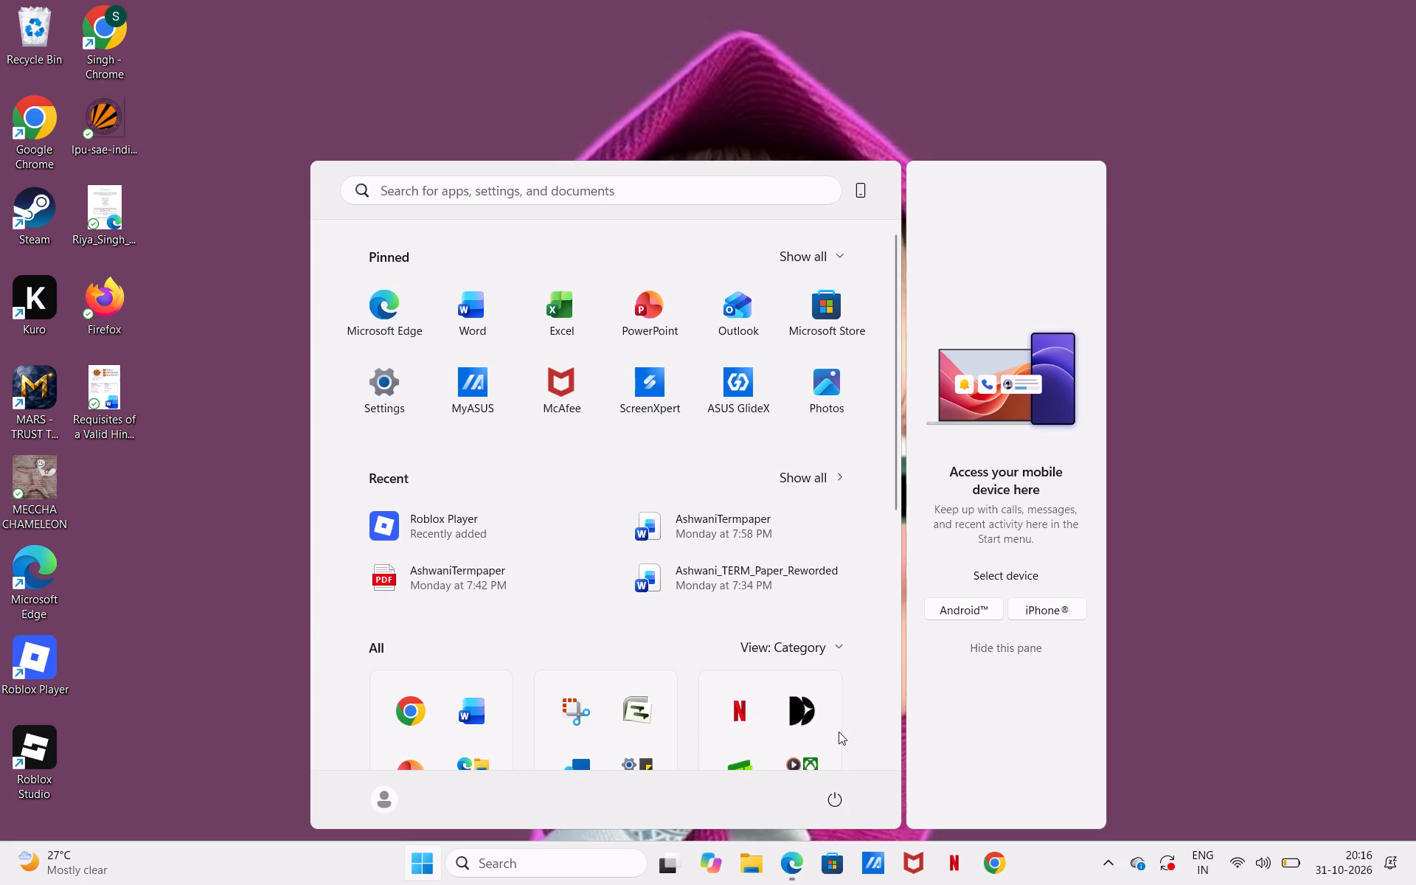